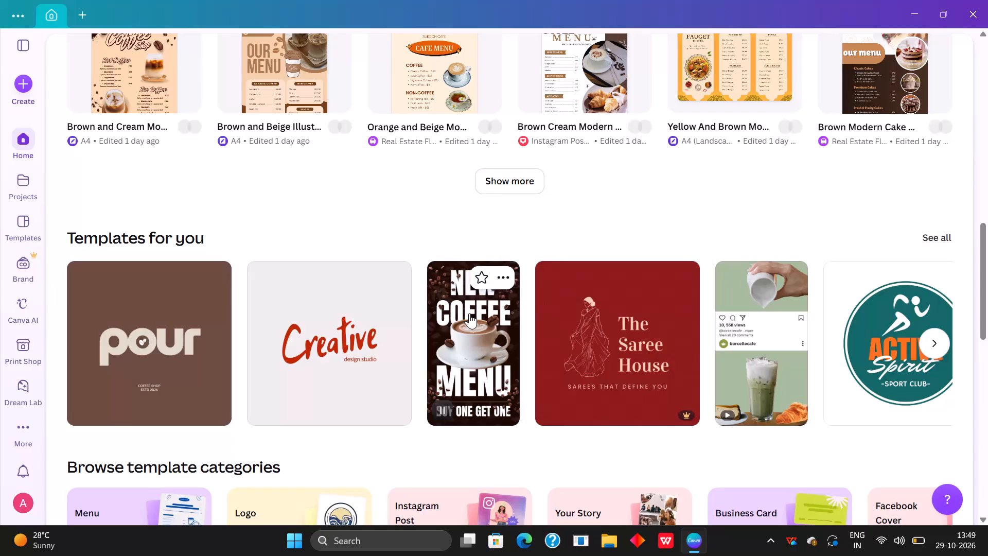
Browse the home page, expanding the recent designs list and looking through the café menu designs and suggested templates.
{"action": "scroll", "coordinate": [405, 265], "scroll_direction": "up", "scroll_amount": 2}
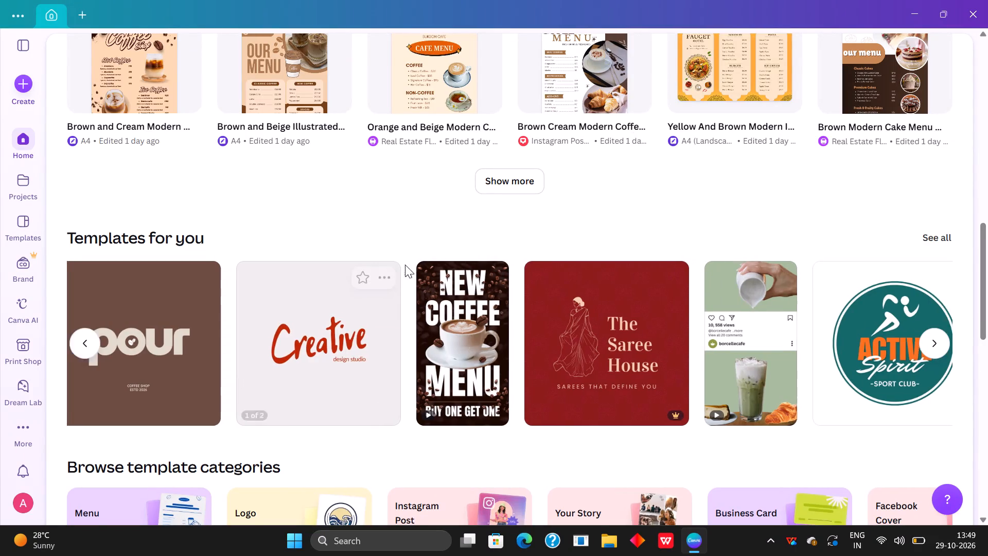
{"action": "scroll", "coordinate": [405, 265], "scroll_direction": "up", "scroll_amount": 1}
{"action": "left_click", "coordinate": [503, 359]}
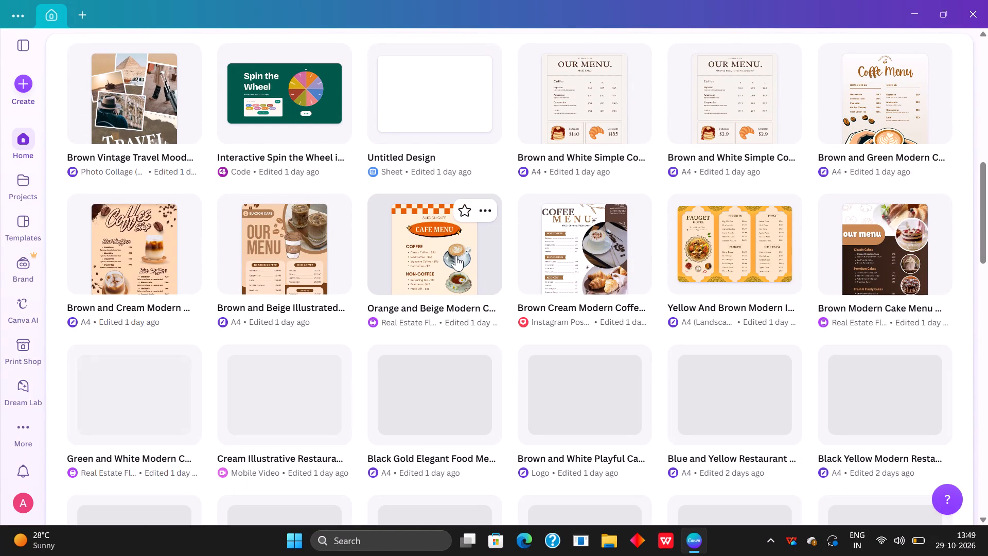
{"action": "scroll", "coordinate": [456, 255], "scroll_direction": "up", "scroll_amount": 2}
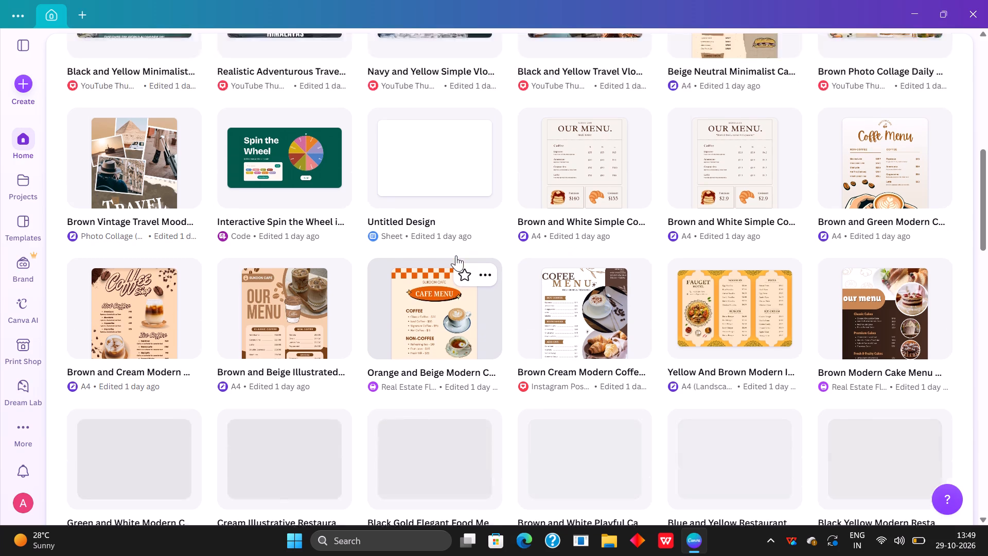
{"action": "scroll", "coordinate": [456, 255], "scroll_direction": "up", "scroll_amount": 5}
{"action": "scroll", "coordinate": [456, 255], "scroll_direction": "down", "scroll_amount": 4}
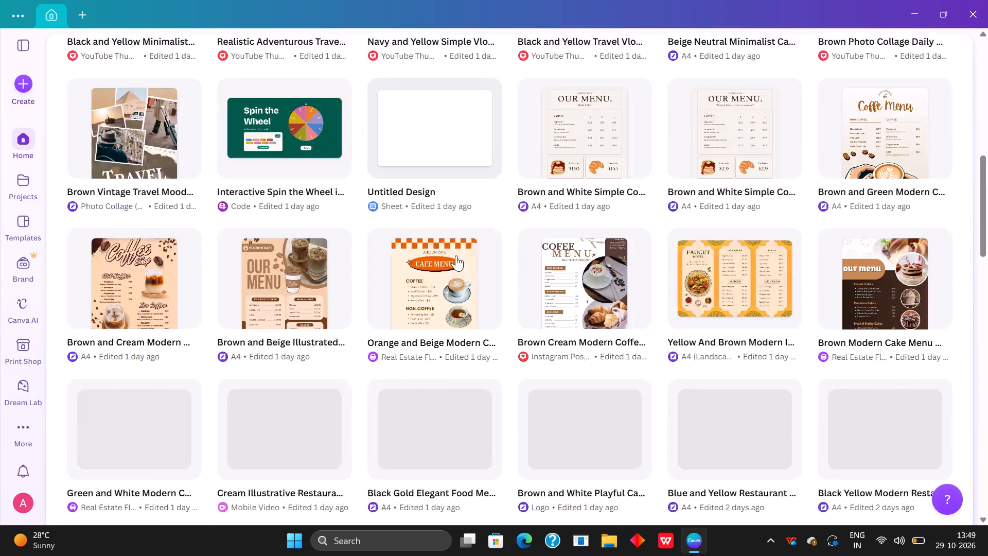
{"action": "scroll", "coordinate": [456, 255], "scroll_direction": "up", "scroll_amount": 6}
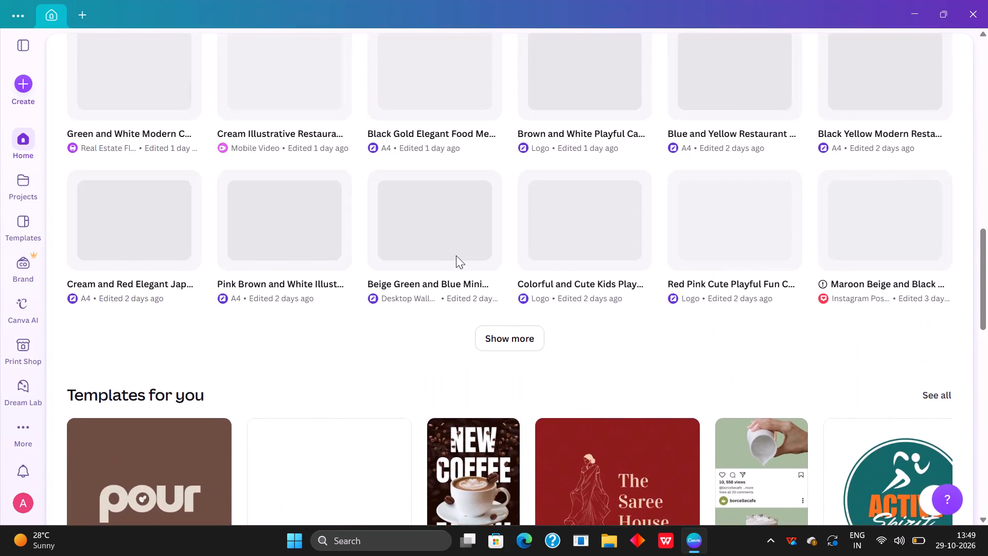
{"action": "scroll", "coordinate": [456, 255], "scroll_direction": "up", "scroll_amount": 5}
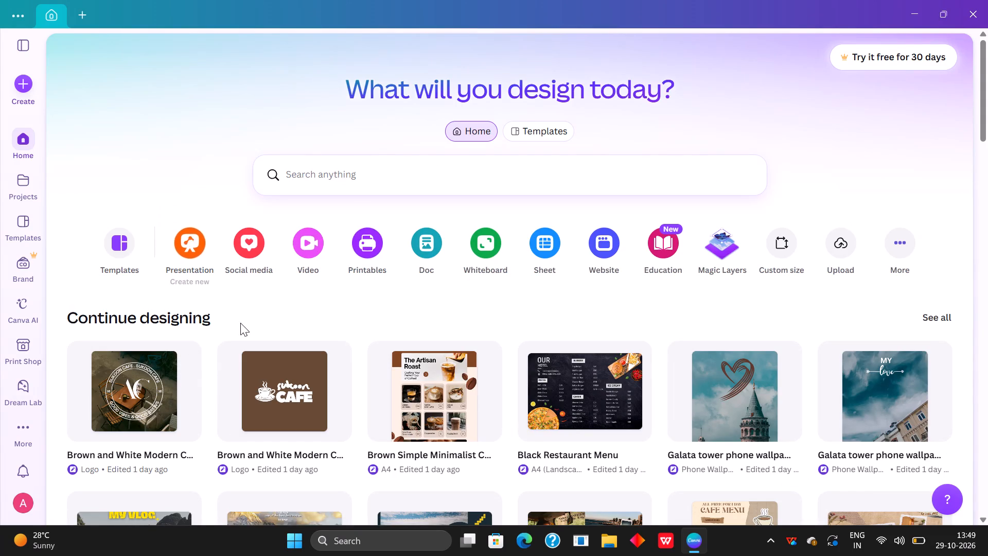
{"action": "scroll", "coordinate": [240, 323], "scroll_direction": "down", "scroll_amount": 10}
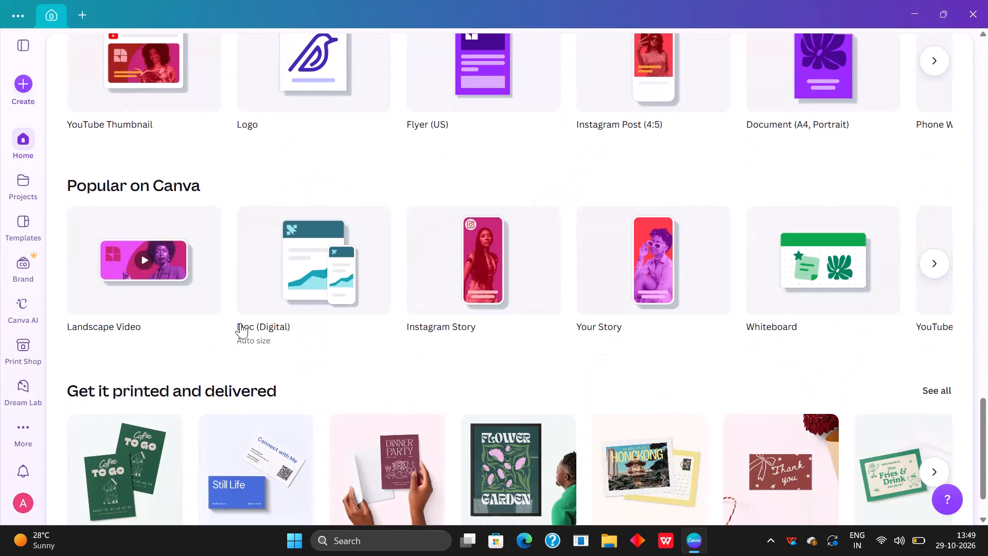
Open the Templates page to browse available templates.
{"action": "left_click", "coordinate": [24, 213]}
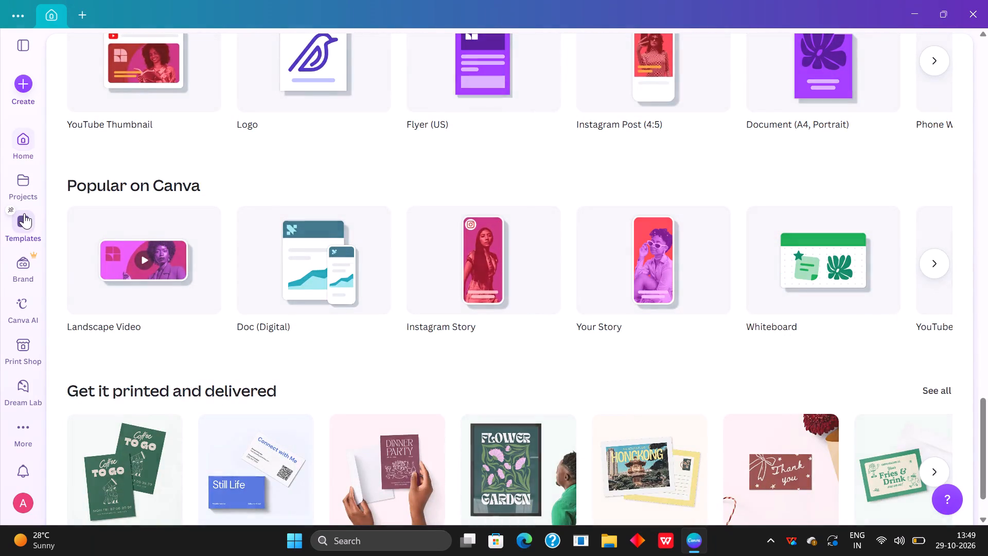
{"action": "scroll", "coordinate": [313, 255], "scroll_direction": "down", "scroll_amount": 4}
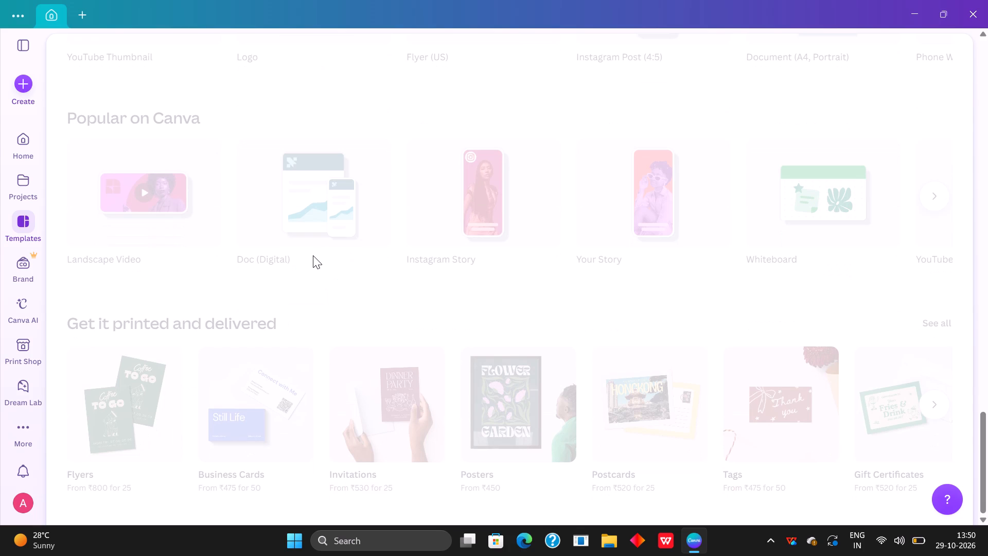
{"action": "scroll", "coordinate": [330, 324], "scroll_direction": "up", "scroll_amount": 1}
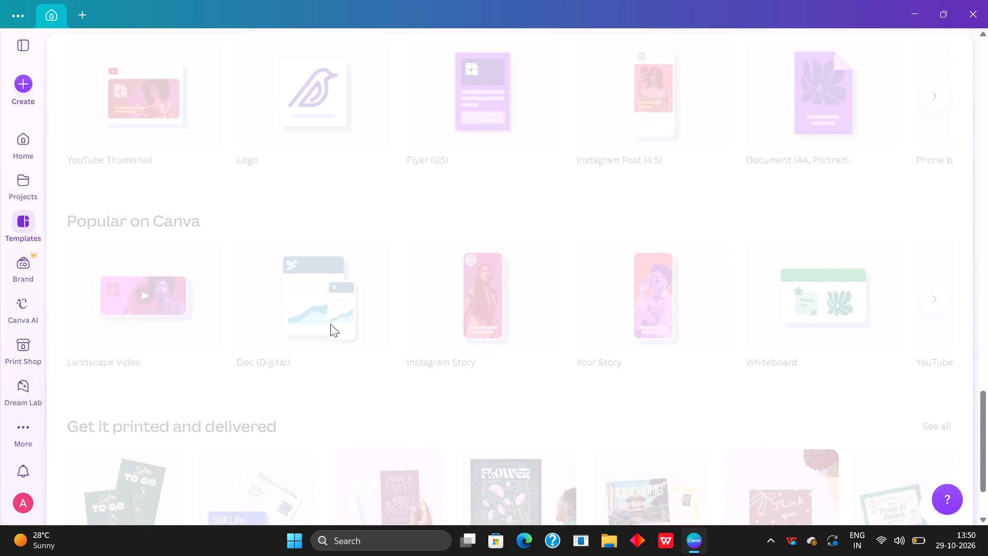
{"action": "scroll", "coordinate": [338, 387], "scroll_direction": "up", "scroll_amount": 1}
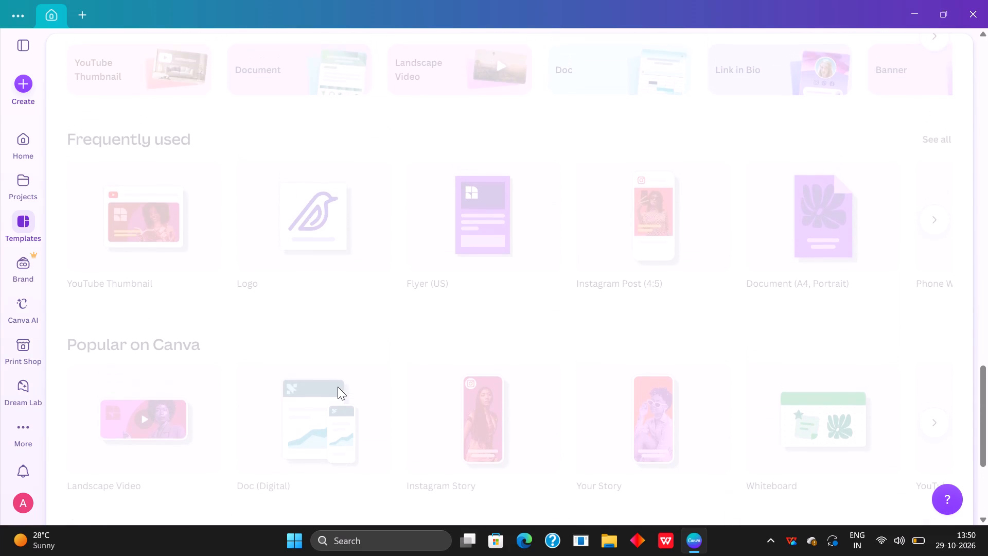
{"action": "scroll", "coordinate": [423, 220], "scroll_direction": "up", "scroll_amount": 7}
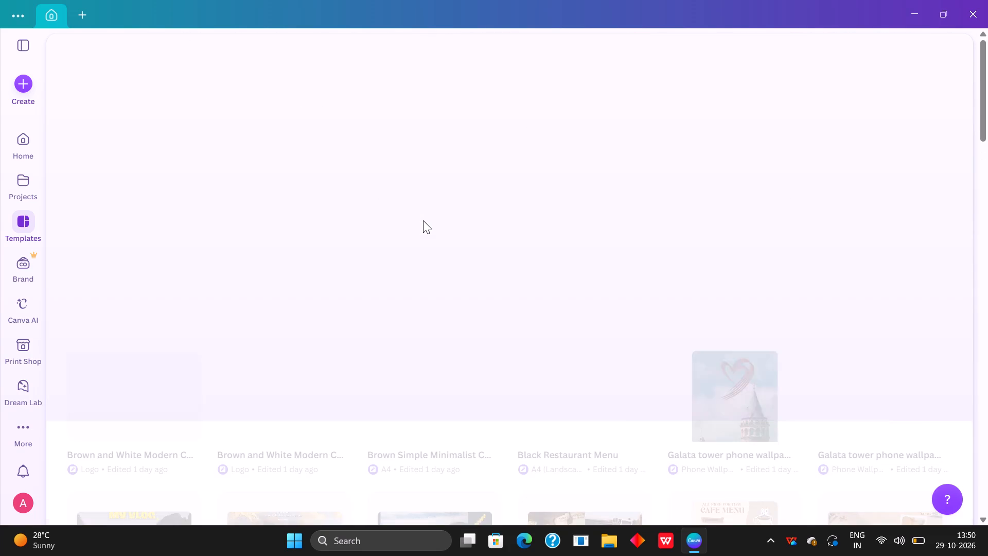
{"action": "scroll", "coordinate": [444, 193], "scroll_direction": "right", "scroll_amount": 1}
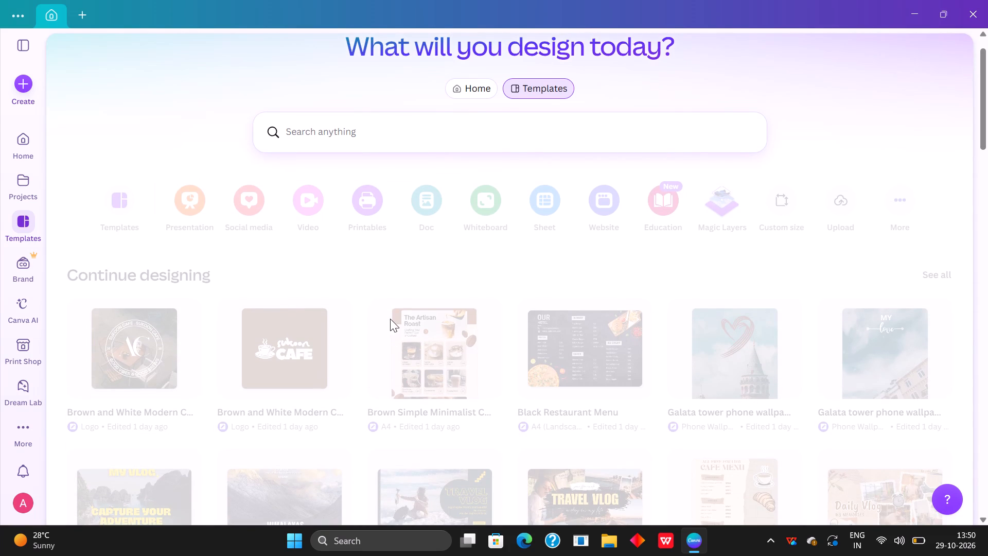
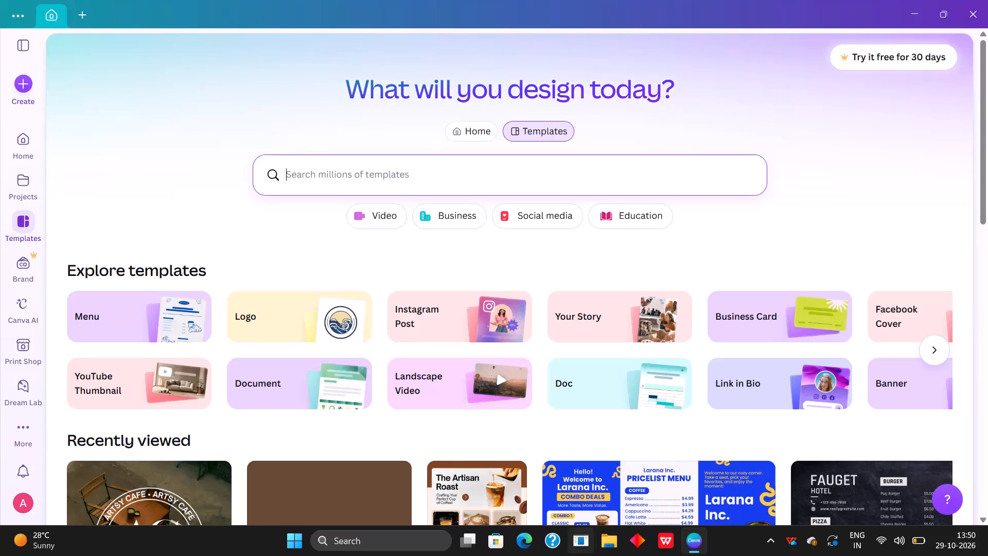
Open the Black and White Minimalist Cafe Logo template from the designs inspired by earlier work for customising.
{"action": "scroll", "coordinate": [585, 555], "scroll_direction": "down", "scroll_amount": 3}
{"action": "scroll", "coordinate": [534, 390], "scroll_direction": "down", "scroll_amount": 3}
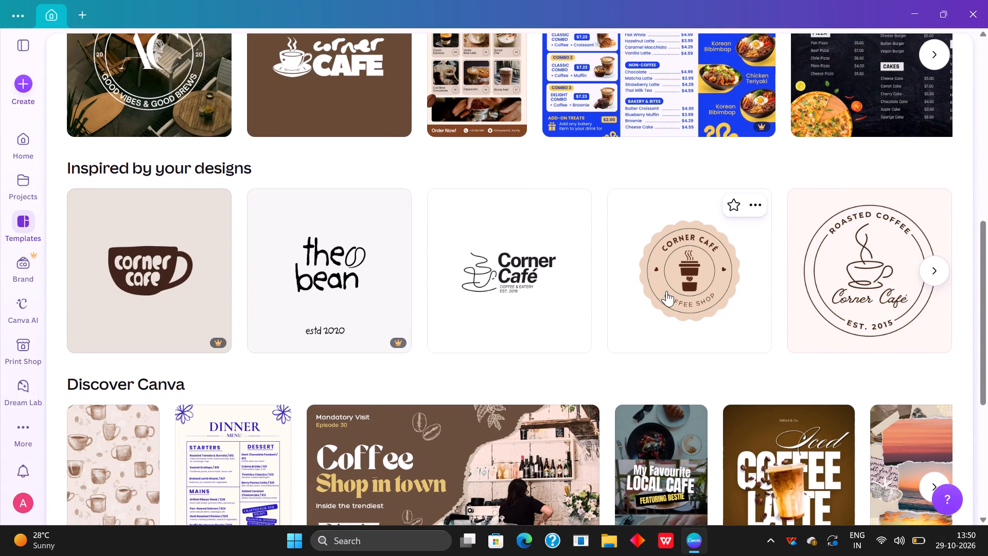
{"action": "left_click", "coordinate": [557, 297]}
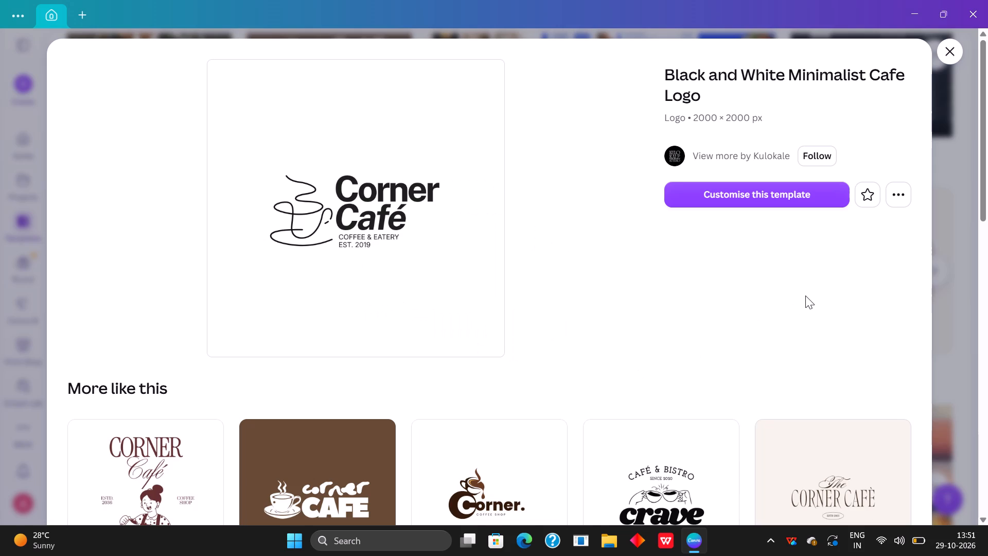
{"action": "left_click", "coordinate": [772, 201]}
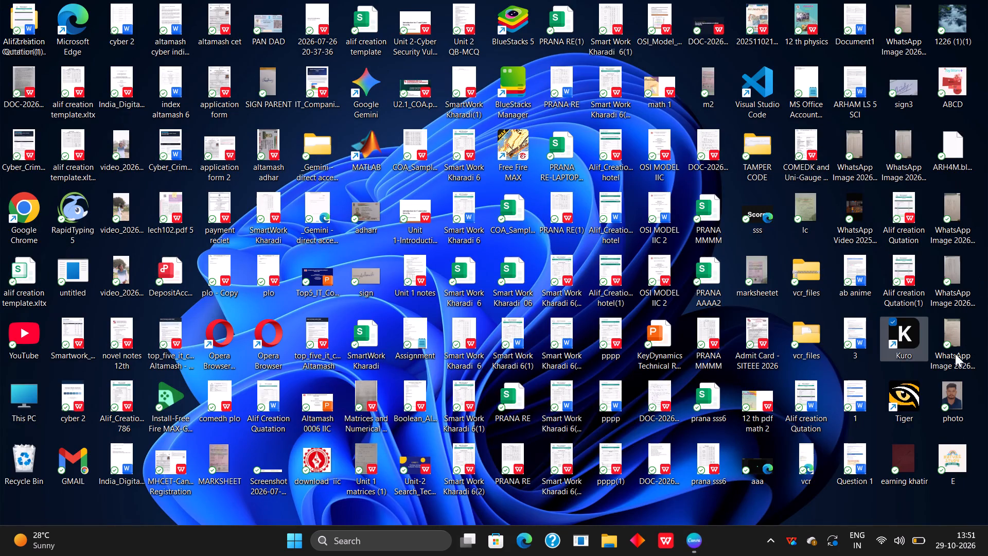
Launch the Kuro application from the desktop.
{"action": "double_click", "coordinate": [903, 336]}
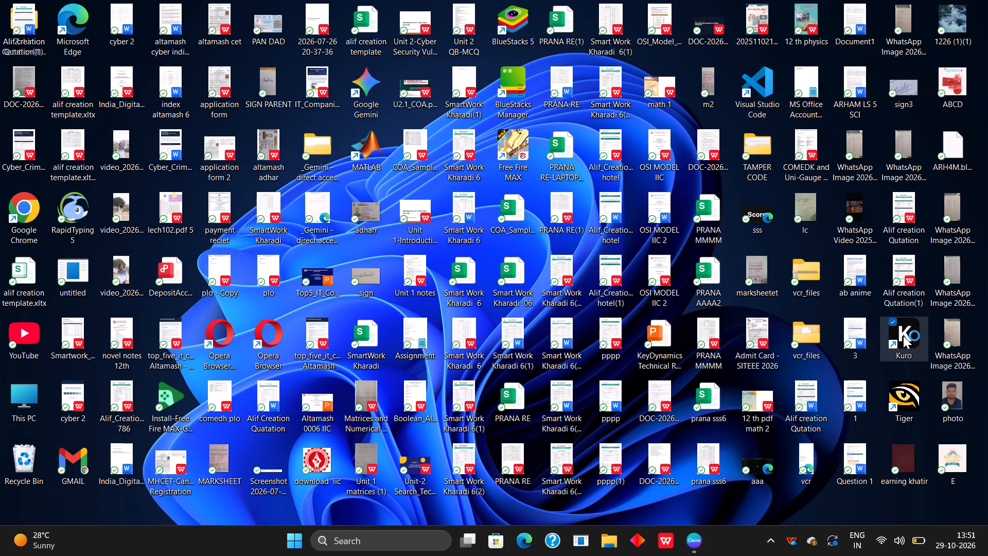
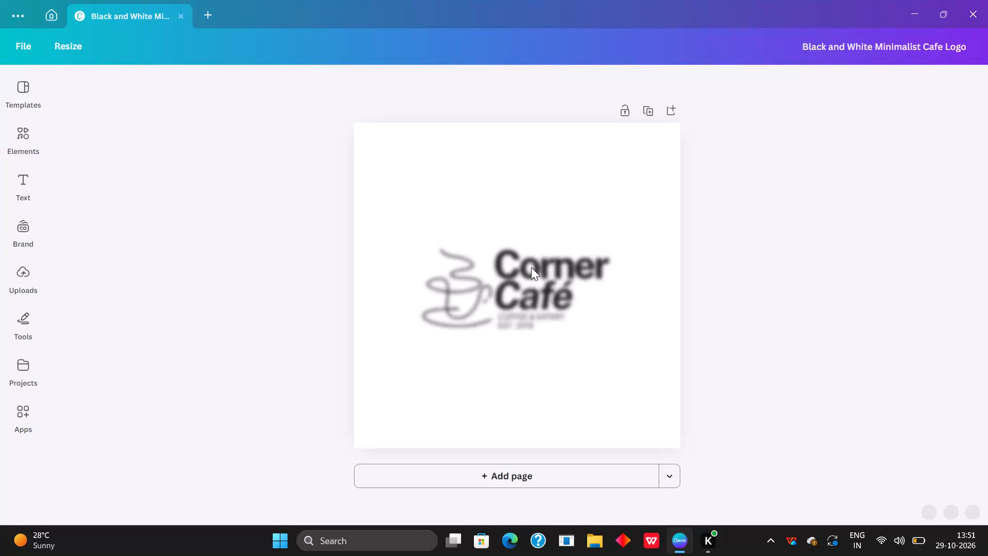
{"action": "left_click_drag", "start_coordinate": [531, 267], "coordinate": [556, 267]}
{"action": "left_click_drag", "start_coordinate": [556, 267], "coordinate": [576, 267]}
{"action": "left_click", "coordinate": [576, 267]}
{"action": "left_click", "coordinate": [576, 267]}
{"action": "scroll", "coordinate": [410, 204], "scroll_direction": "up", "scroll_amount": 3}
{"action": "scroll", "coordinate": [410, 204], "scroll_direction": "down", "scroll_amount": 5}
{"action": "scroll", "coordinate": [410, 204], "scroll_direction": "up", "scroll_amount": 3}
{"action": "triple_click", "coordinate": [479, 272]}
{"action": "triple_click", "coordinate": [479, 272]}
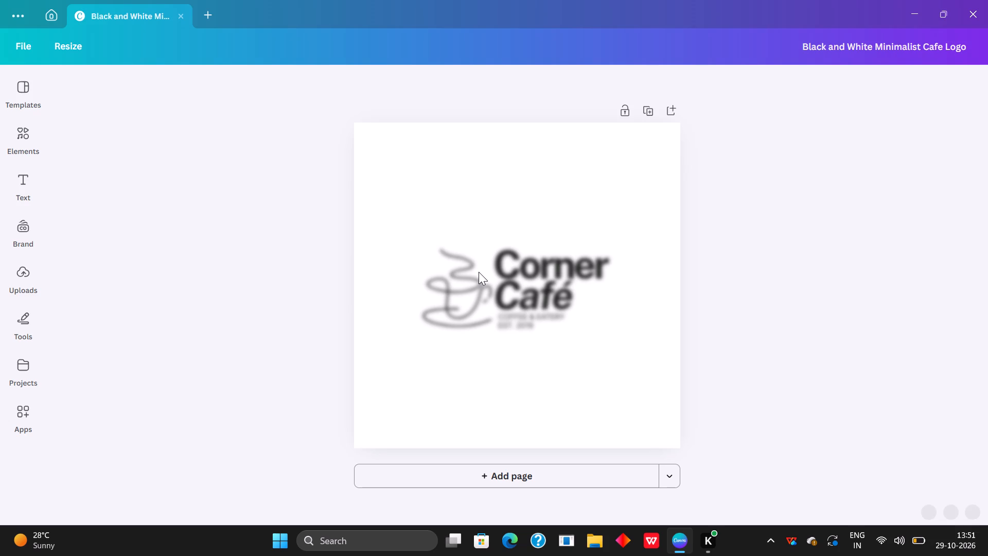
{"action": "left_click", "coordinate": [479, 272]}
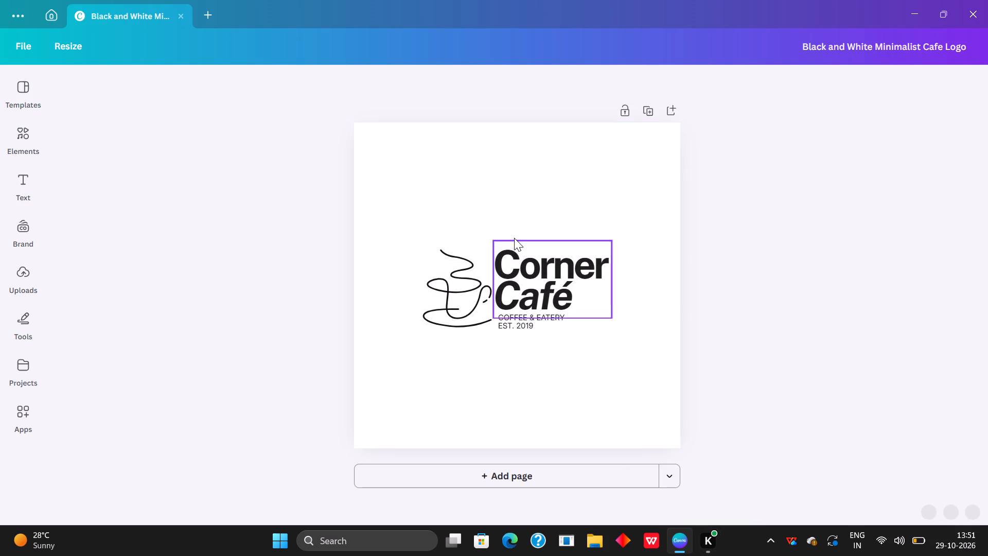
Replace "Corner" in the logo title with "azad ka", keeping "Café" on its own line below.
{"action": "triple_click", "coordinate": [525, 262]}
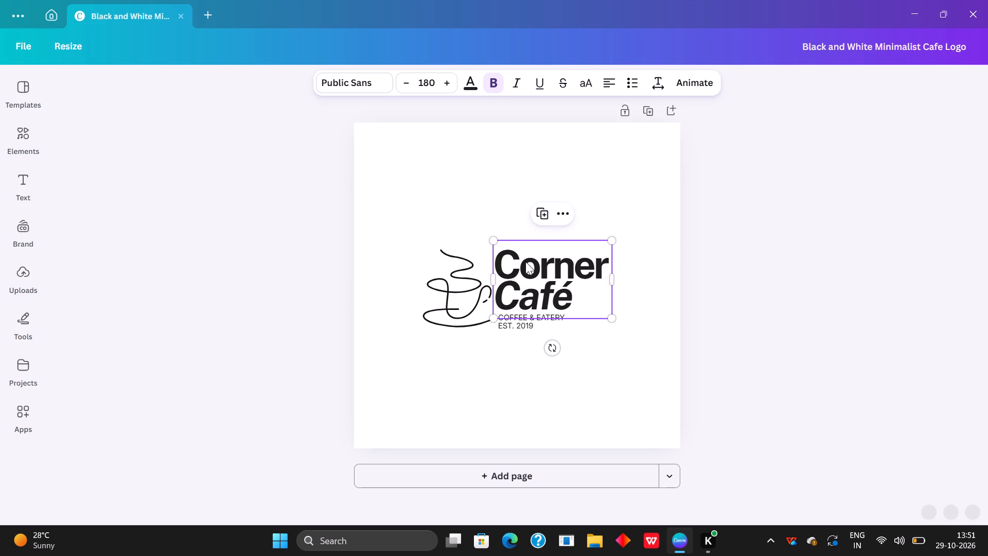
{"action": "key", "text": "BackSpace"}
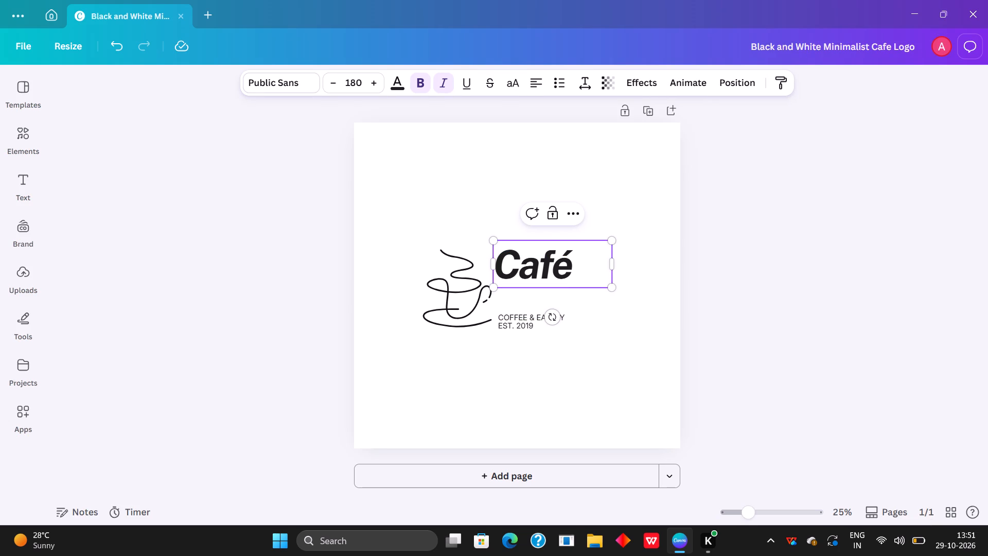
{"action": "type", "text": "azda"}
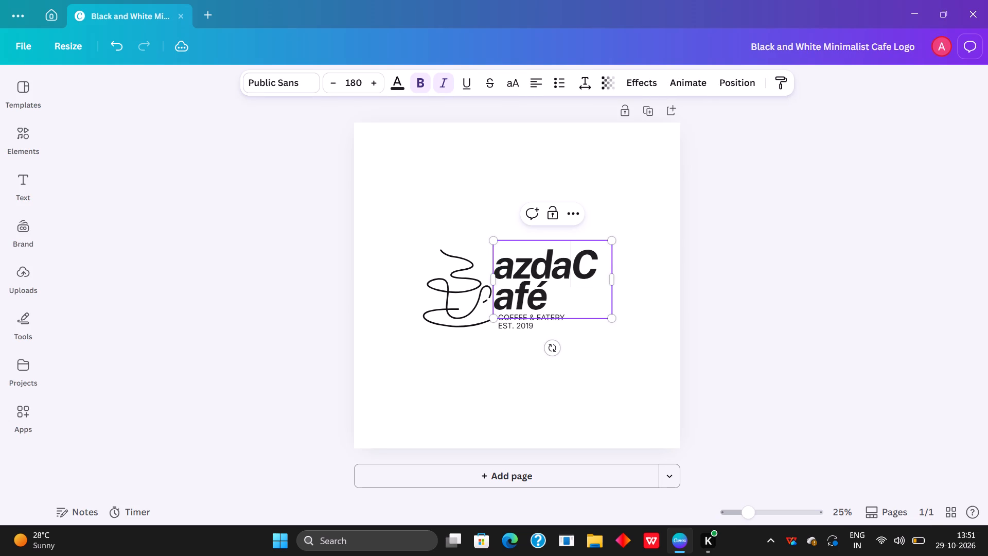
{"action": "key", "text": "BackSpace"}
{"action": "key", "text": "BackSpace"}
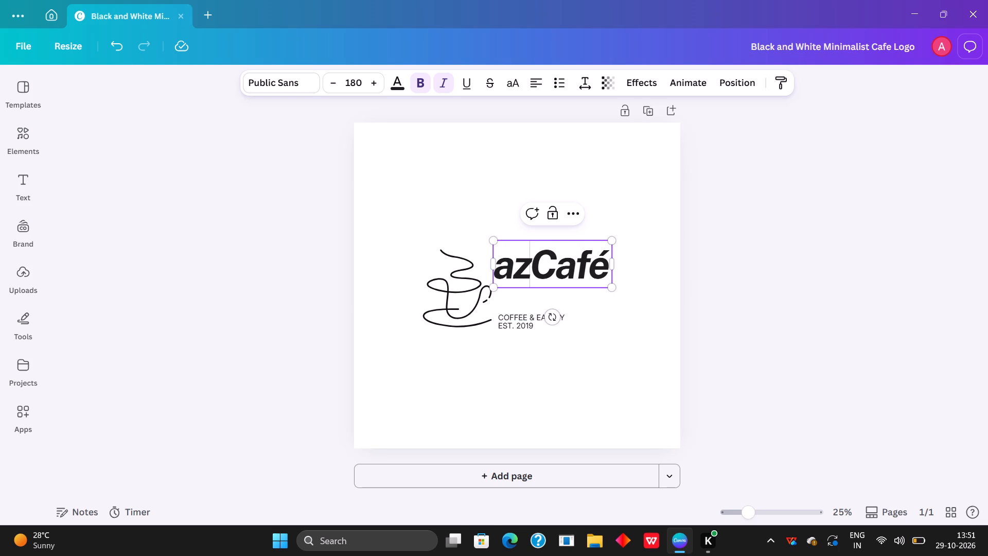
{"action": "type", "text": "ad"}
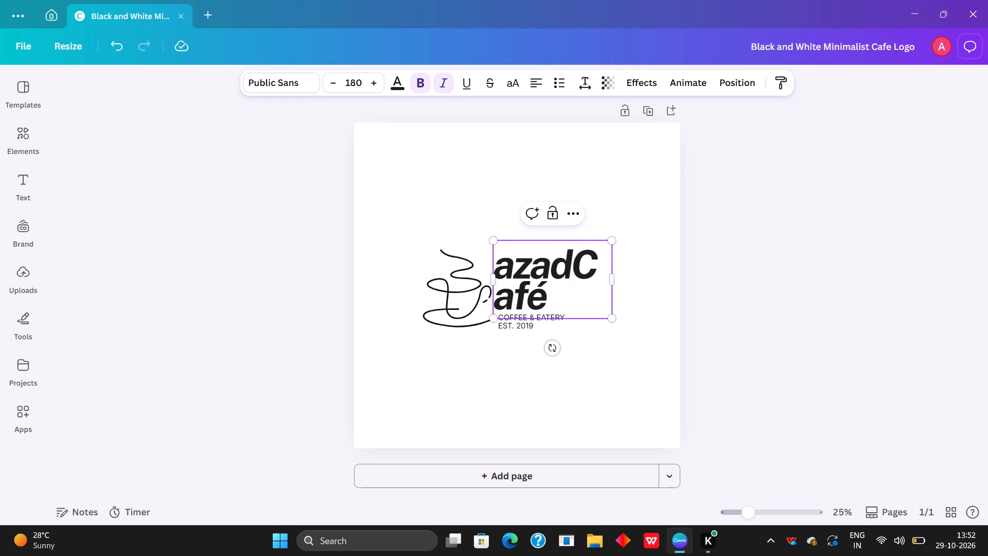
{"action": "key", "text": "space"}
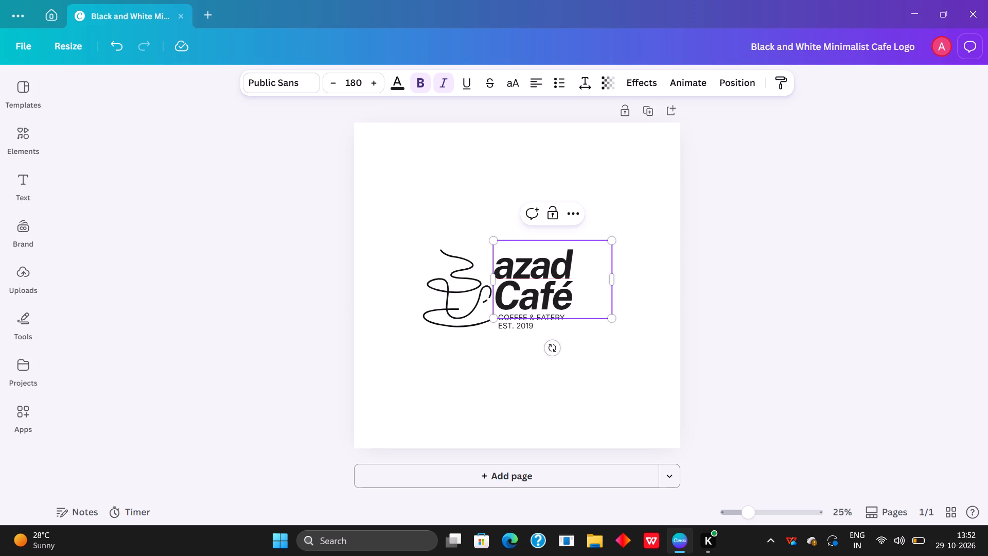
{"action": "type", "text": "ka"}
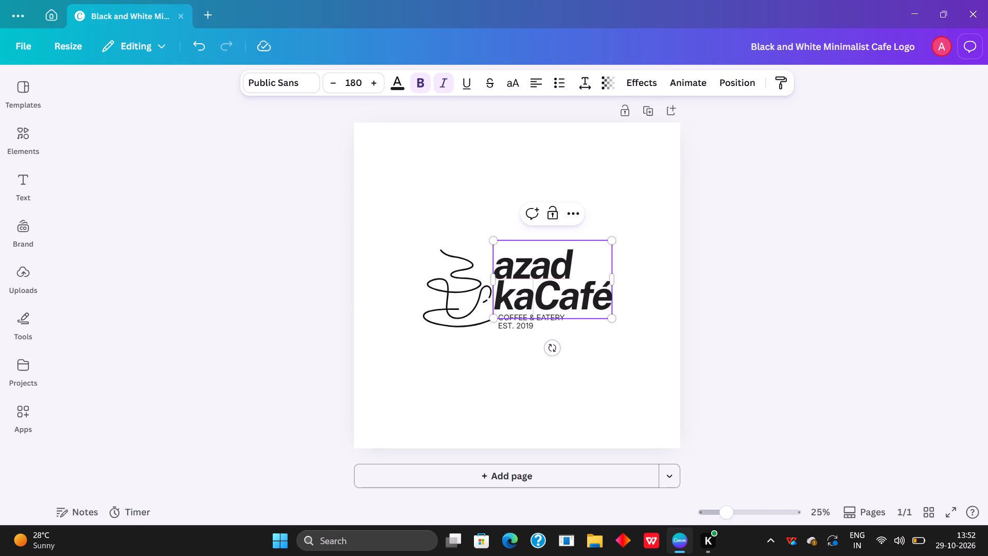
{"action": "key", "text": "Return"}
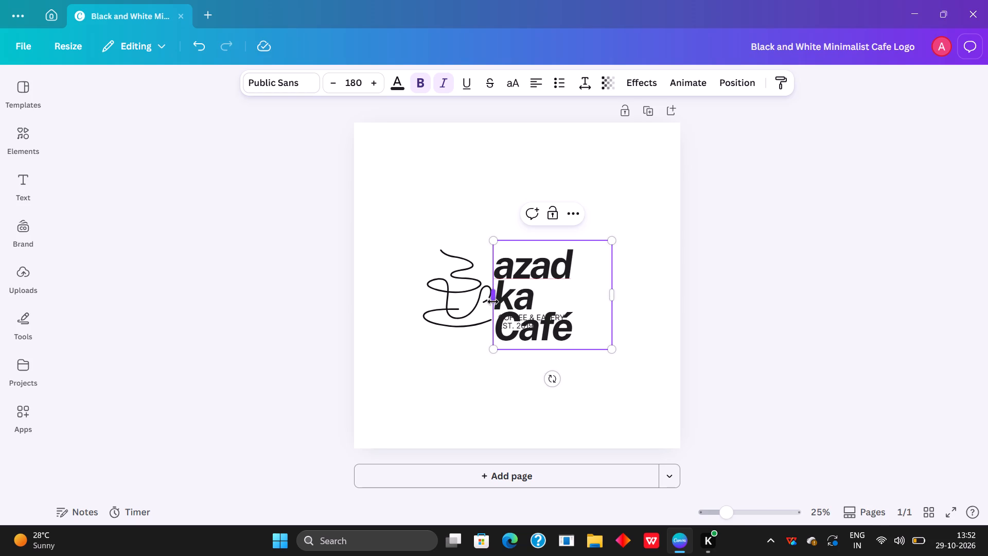
Replace the words above "Café" in the logo title with "sukoon".
{"action": "left_click", "coordinate": [547, 296]}
{"action": "key", "text": "BackSpace"}
{"action": "key", "text": "BackSpace"}
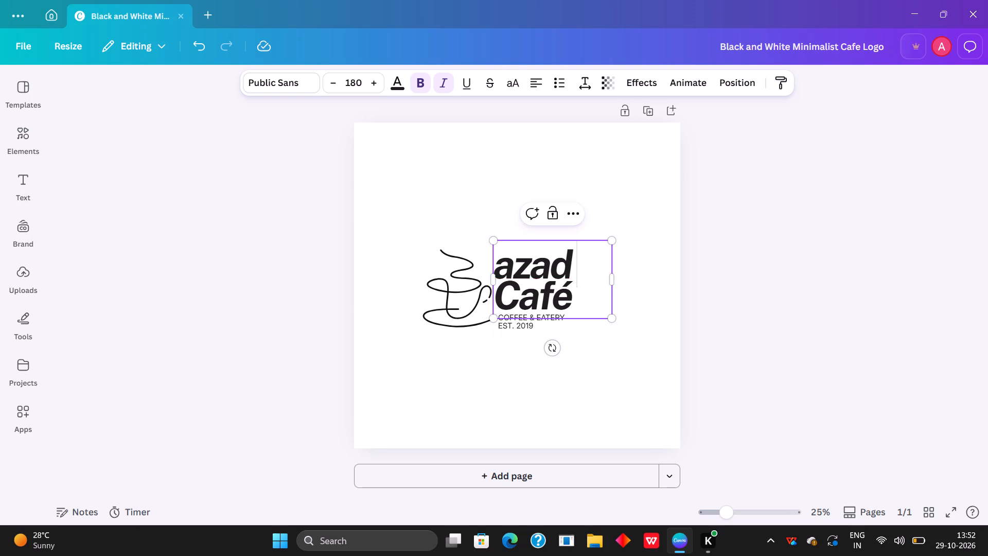
{"action": "key", "text": "BackSpace"}
{"action": "key", "text": "BackSpace"}
{"action": "key", "text": "BackSpace"}
{"action": "key", "text": "BackSpace"}
{"action": "key", "text": "BackSpace"}
{"action": "key", "text": "BackSpace"}
{"action": "key", "text": "s"}
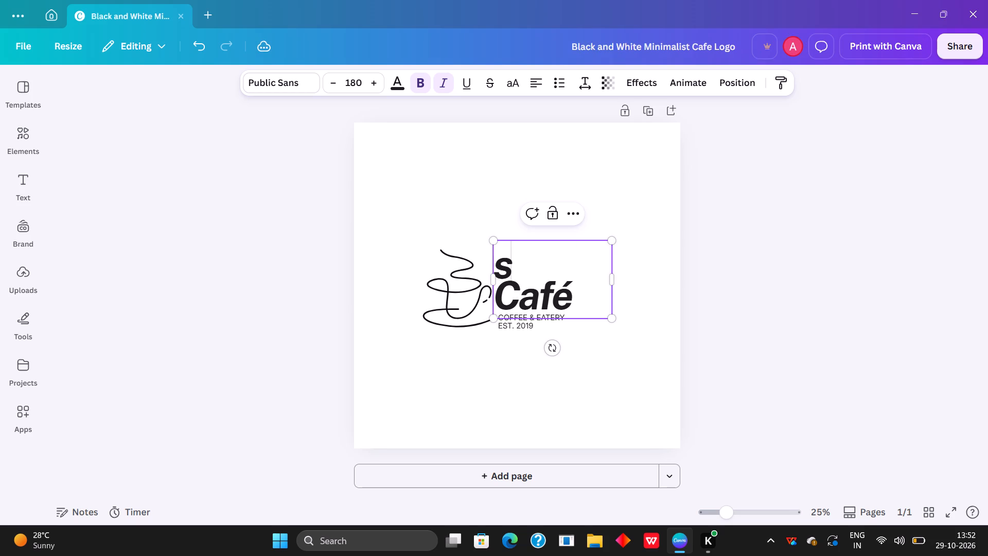
{"action": "type", "text": "koo"}
{"action": "key", "text": "BackSpace"}
{"action": "key", "text": "BackSpace"}
{"action": "key", "text": "BackSpace"}
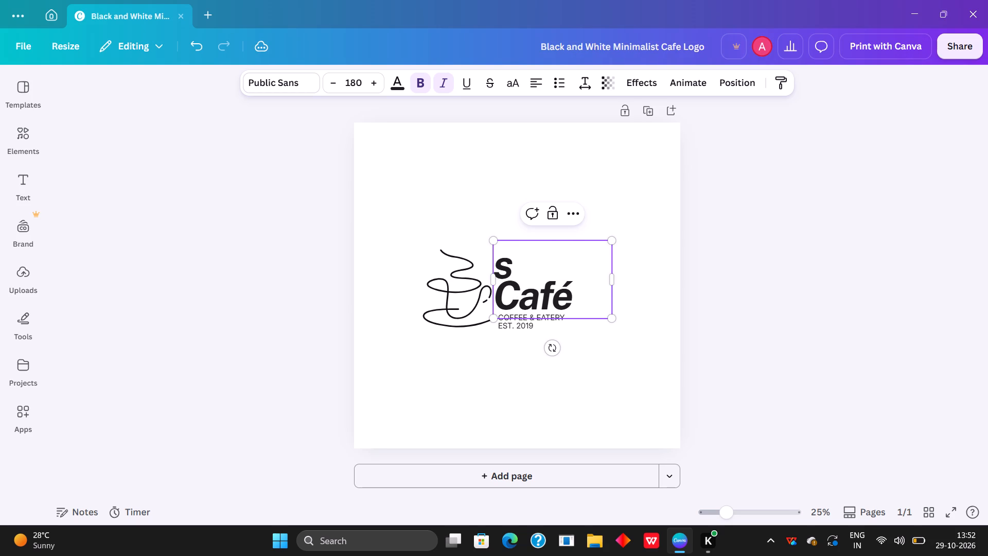
{"action": "type", "text": "ukoon"}
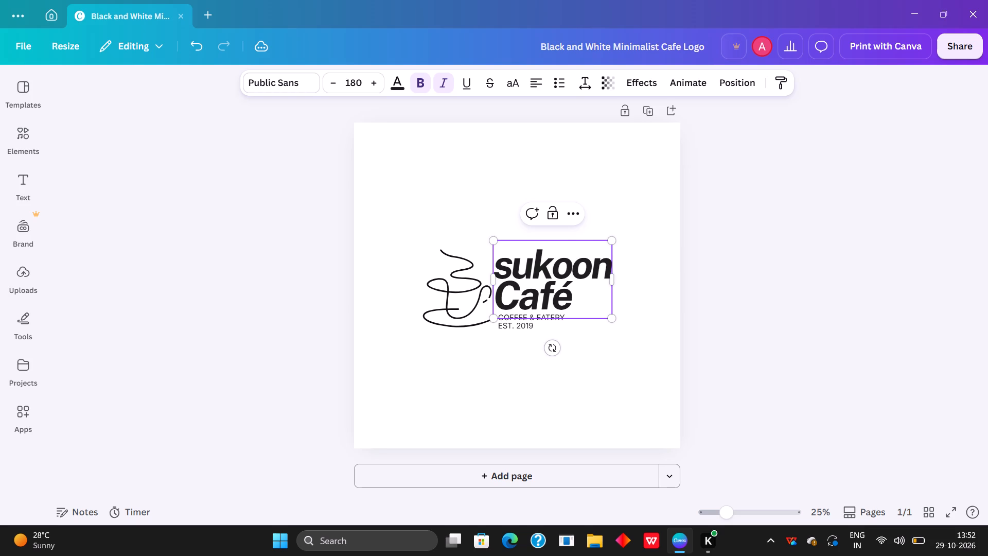
{"action": "left_click", "coordinate": [563, 171]}
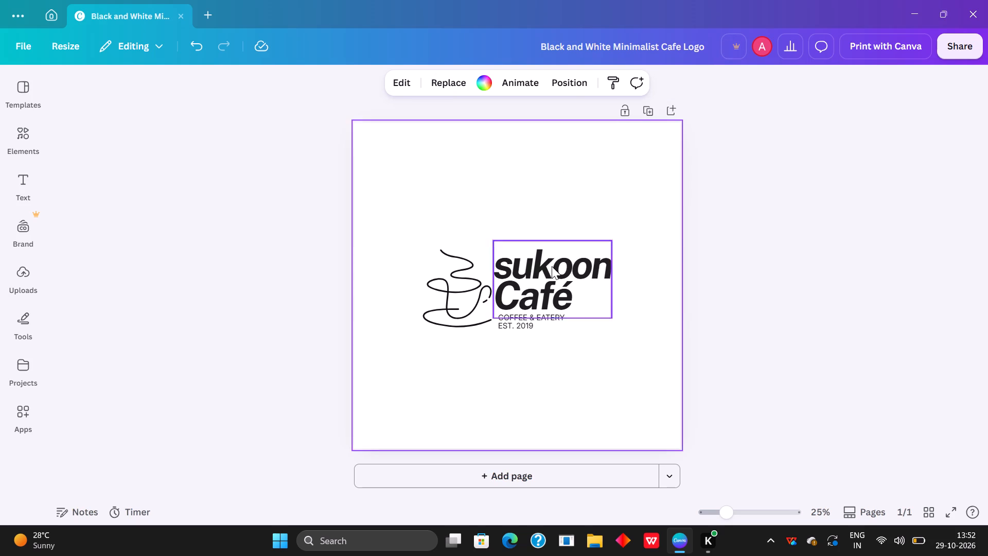
{"action": "double_click", "coordinate": [538, 325]}
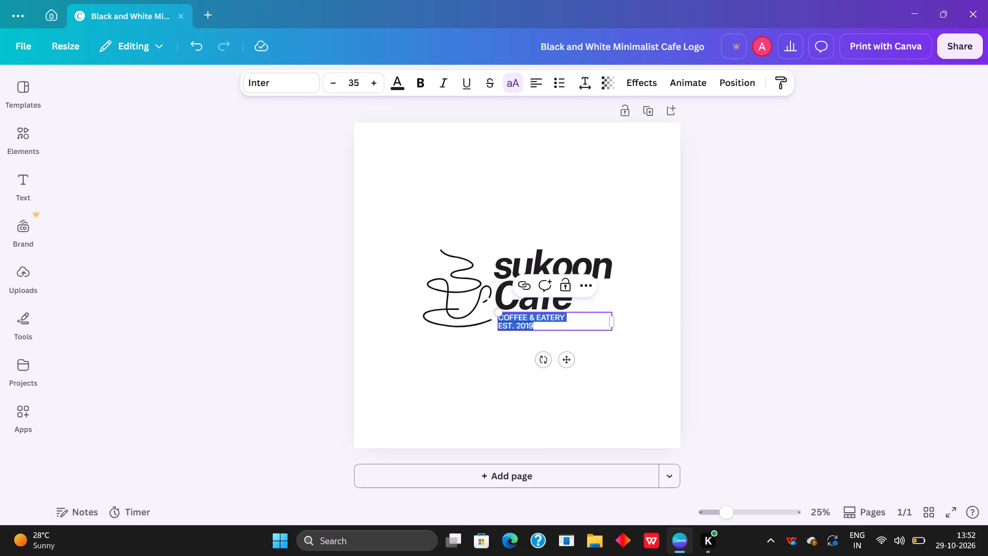
{"action": "left_click", "coordinate": [510, 356]}
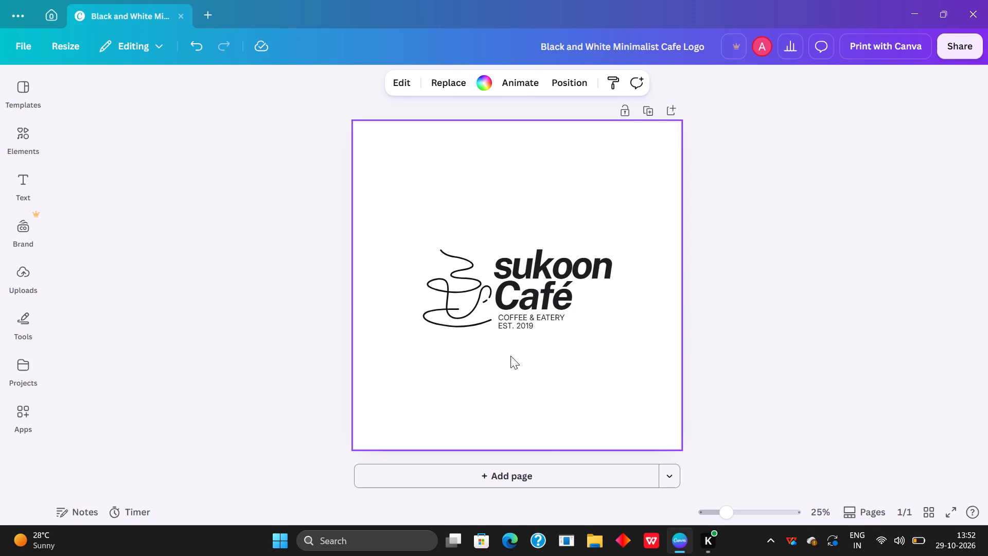
Enlarge the coffee cup drawing to about a third of the page width and move it up and left, clear of the title.
{"action": "left_click", "coordinate": [450, 288]}
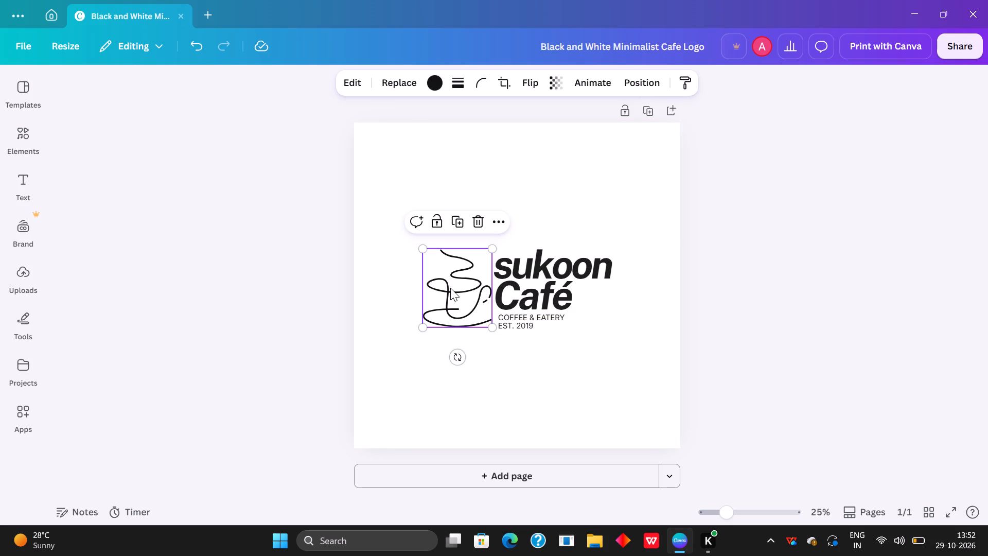
{"action": "left_click_drag", "start_coordinate": [490, 325], "coordinate": [519, 375]}
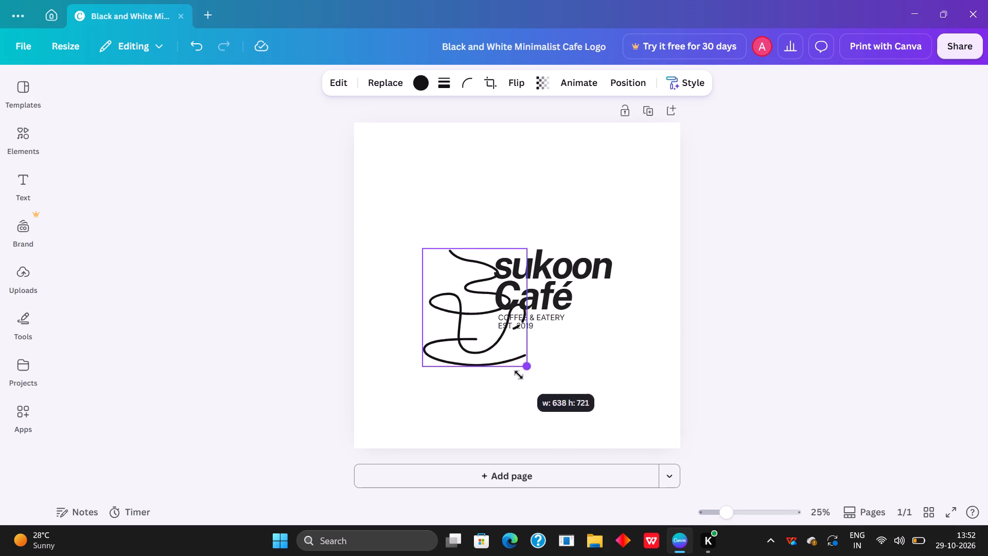
{"action": "left_click_drag", "start_coordinate": [519, 375], "coordinate": [515, 331]}
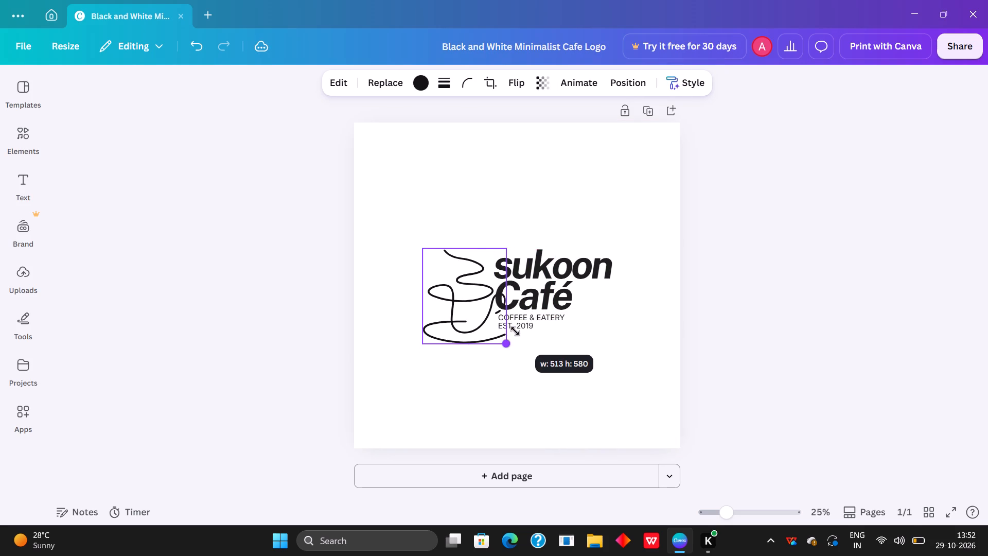
{"action": "left_click_drag", "start_coordinate": [515, 331], "coordinate": [572, 335]}
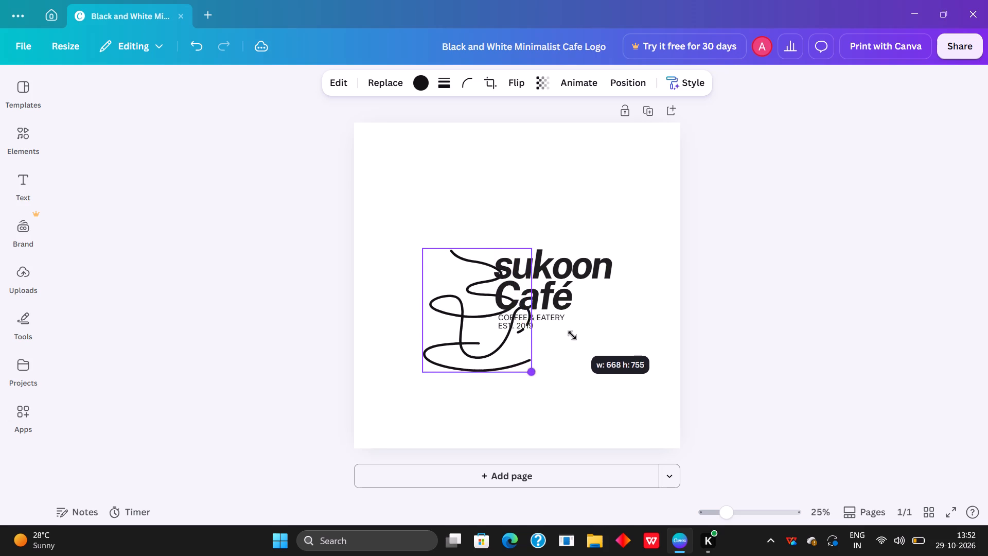
{"action": "left_click_drag", "start_coordinate": [572, 335], "coordinate": [558, 332]}
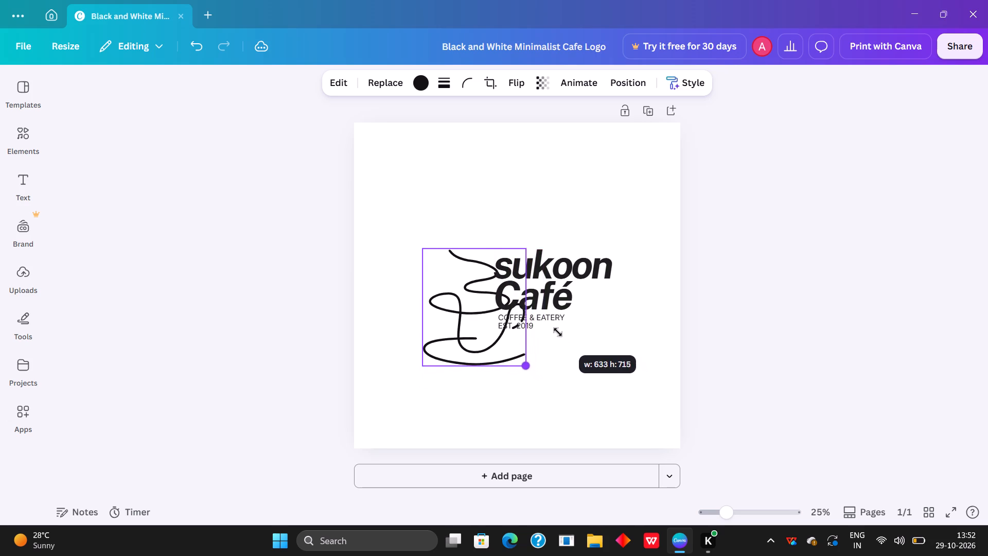
{"action": "left_click_drag", "start_coordinate": [558, 332], "coordinate": [560, 340]}
{"action": "left_click", "coordinate": [589, 324]}
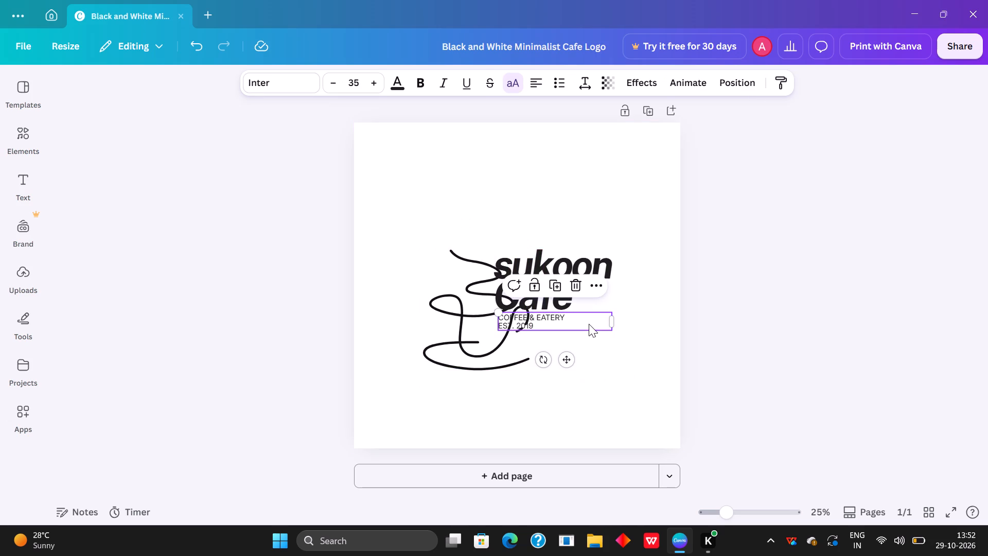
{"action": "left_click", "coordinate": [594, 377]}
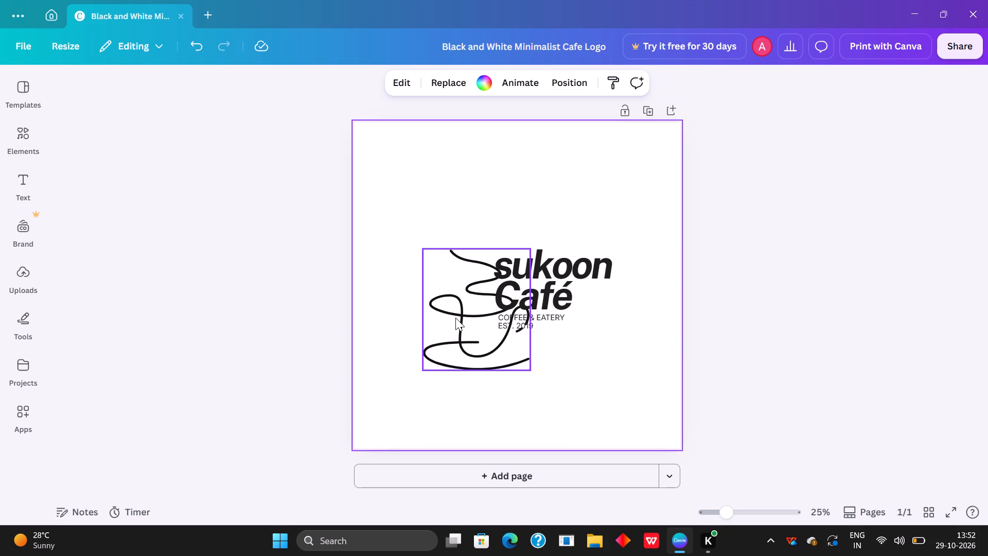
{"action": "left_click_drag", "start_coordinate": [455, 318], "coordinate": [421, 276]}
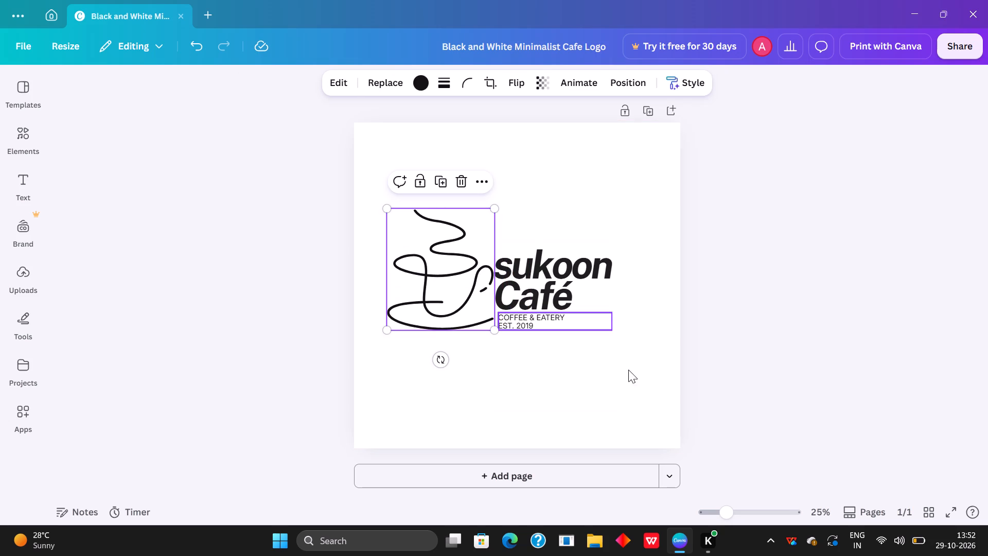
{"action": "left_click", "coordinate": [607, 403]}
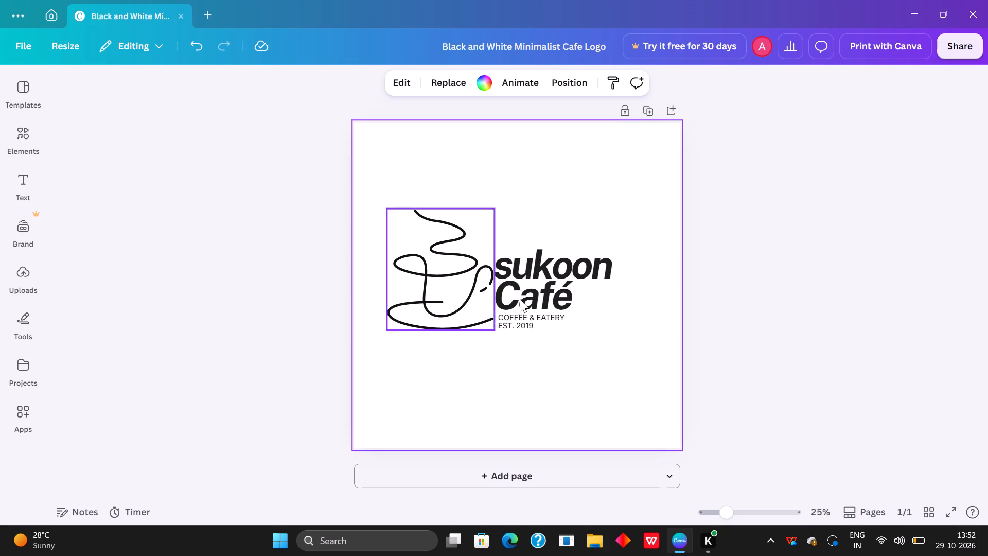
Replace the "COFFEE & EATERY EST. 2019" tagline under the title with "sukooncafe".
{"action": "double_click", "coordinate": [546, 318]}
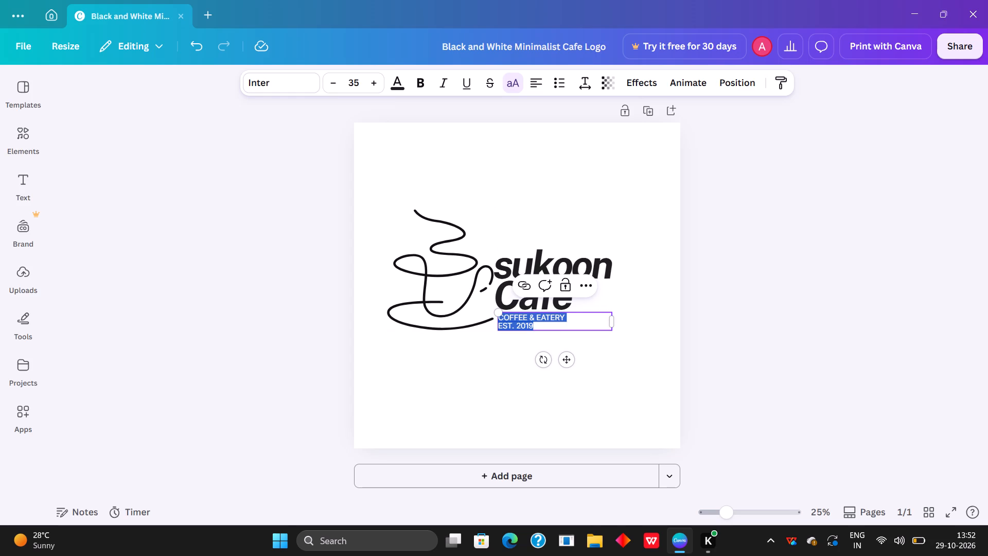
{"action": "key", "text": "BackSpace"}
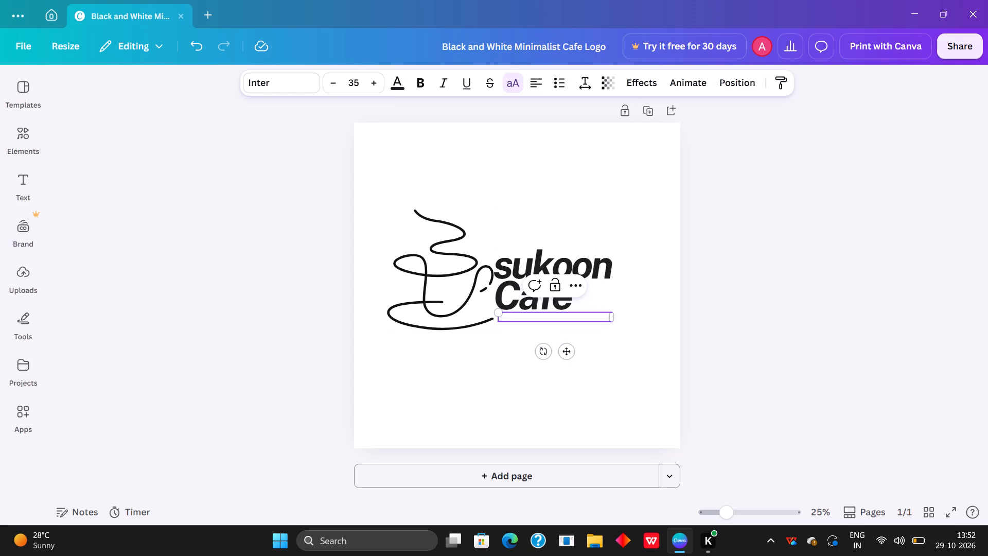
{"action": "type", "text": "2sukoo"}
{"action": "type", "text": "ncafe"}
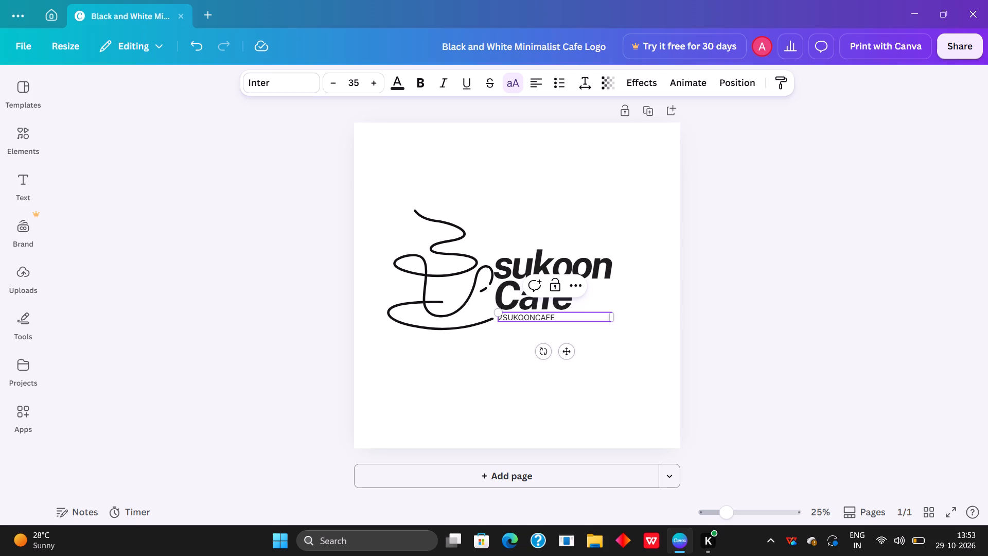
{"action": "left_click", "coordinate": [503, 317]}
{"action": "key", "text": "BackSpace"}
Add "@" in front of "sukooncafe" in the tagline below the logo title.
{"action": "key", "text": "shift+at"}
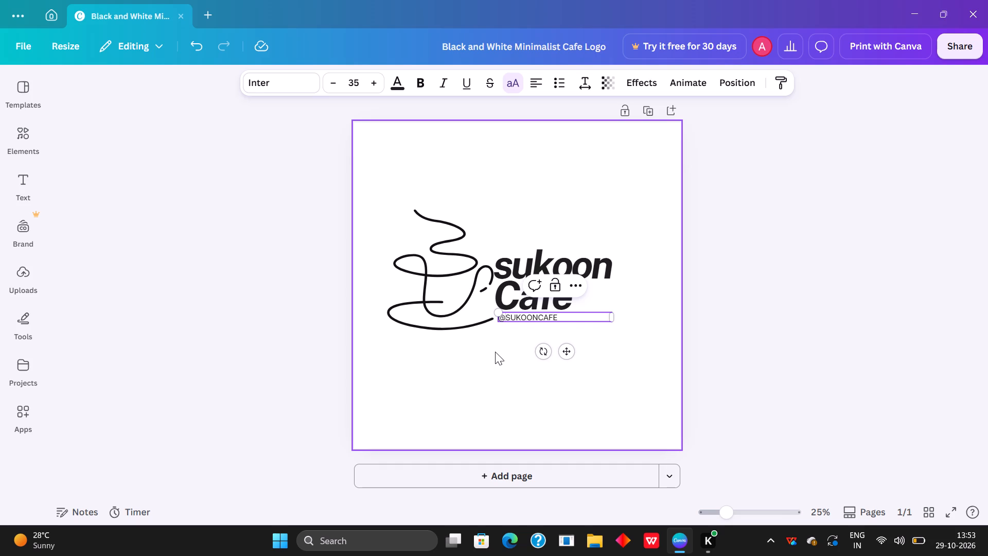
{"action": "left_click", "coordinate": [495, 352]}
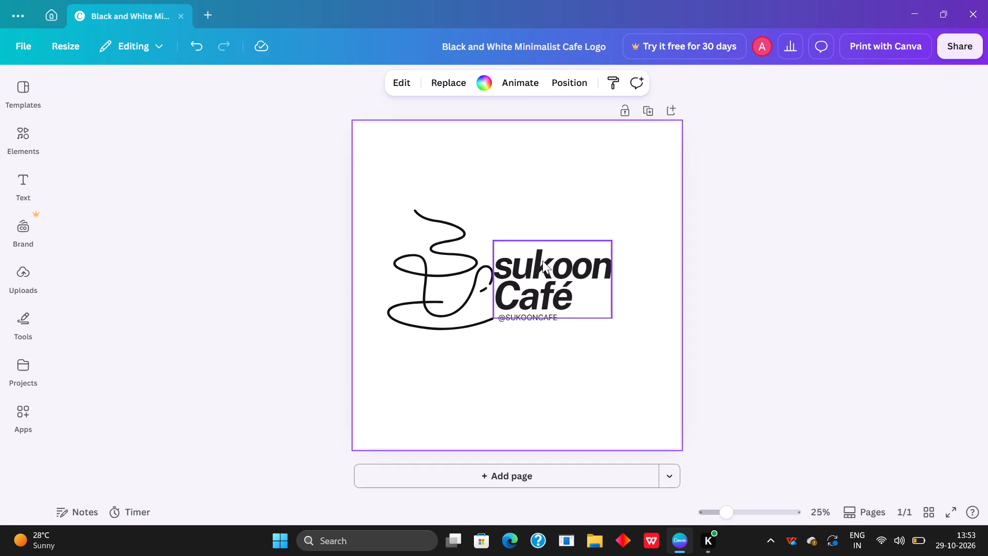
Recolour the coffee cup drawing to the custom light blue #6FBEFF.
{"action": "left_click", "coordinate": [469, 293]}
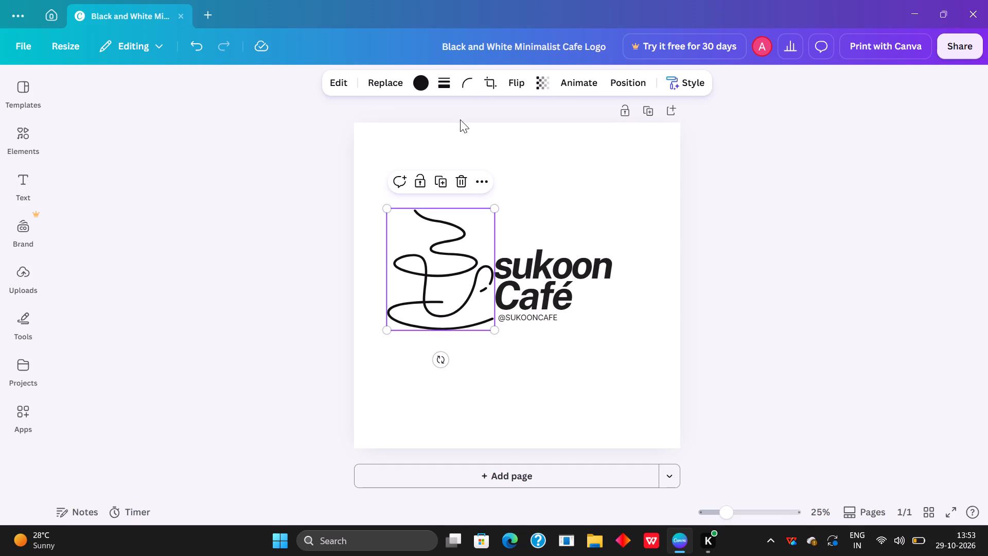
{"action": "left_click", "coordinate": [425, 85]}
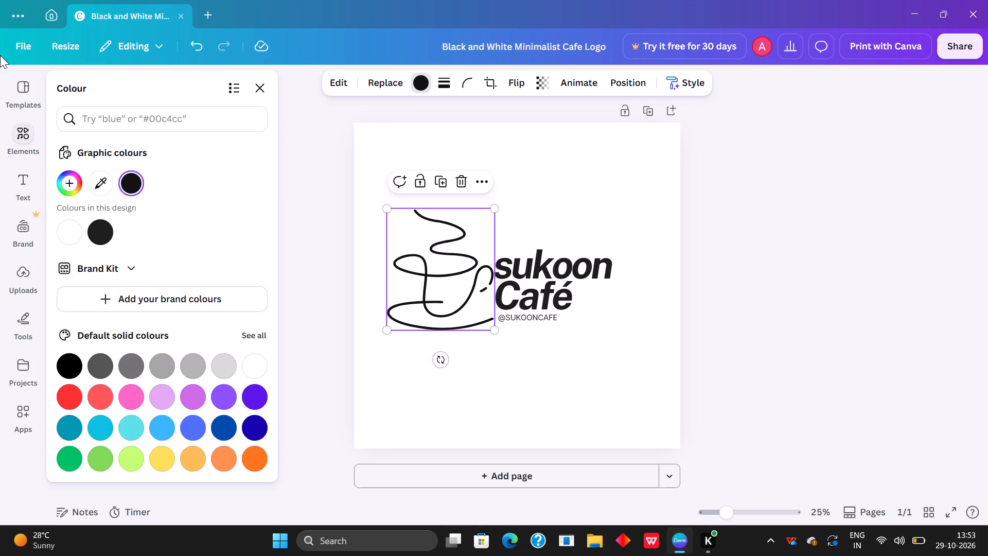
{"action": "left_click", "coordinate": [65, 179]}
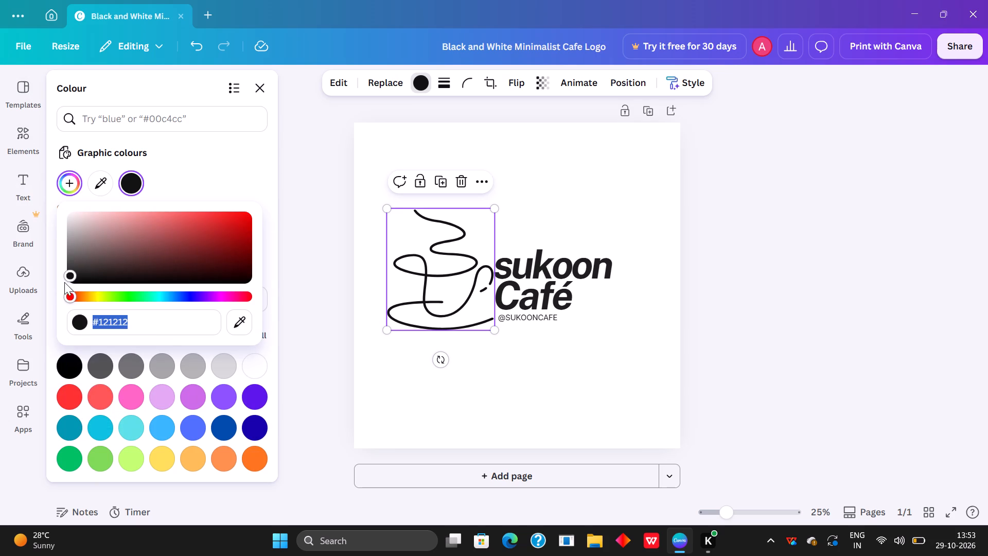
{"action": "left_click_drag", "start_coordinate": [72, 275], "coordinate": [83, 235]}
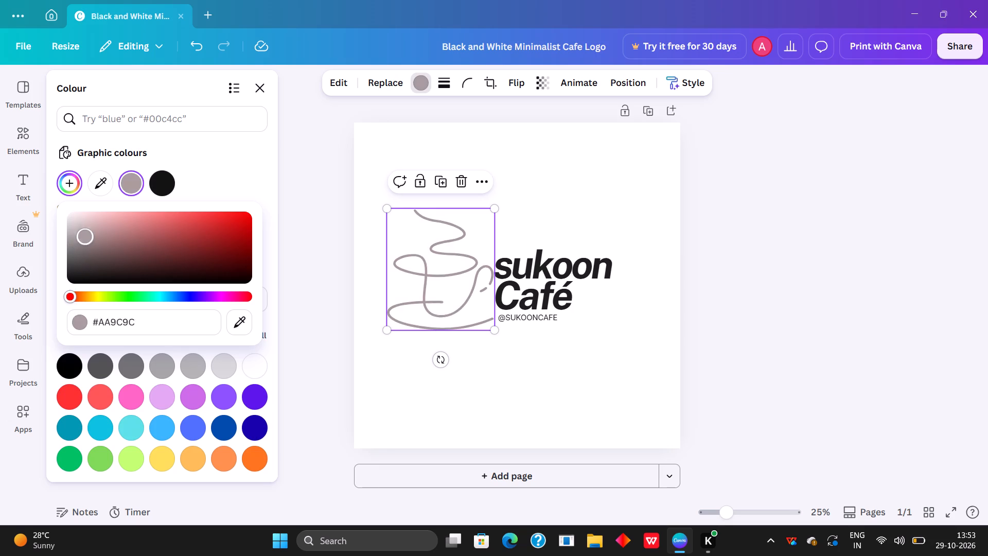
{"action": "left_click_drag", "start_coordinate": [83, 235], "coordinate": [124, 263]}
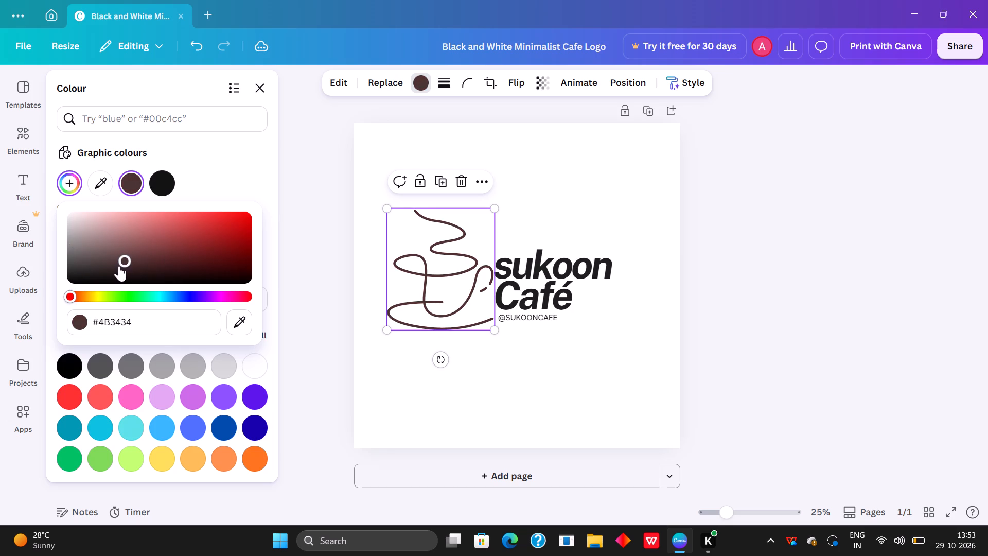
{"action": "left_click", "coordinate": [173, 294]}
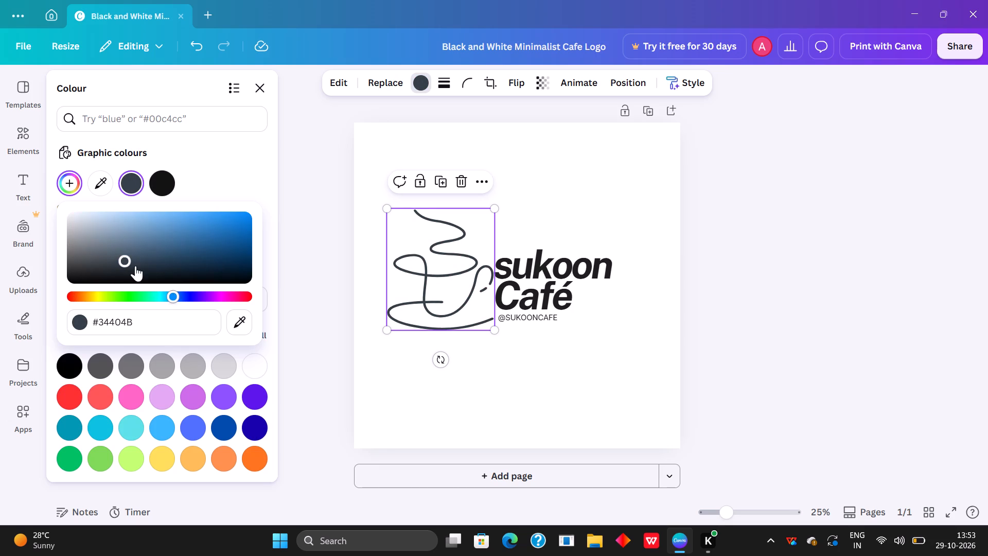
{"action": "left_click_drag", "start_coordinate": [121, 259], "coordinate": [258, 200]}
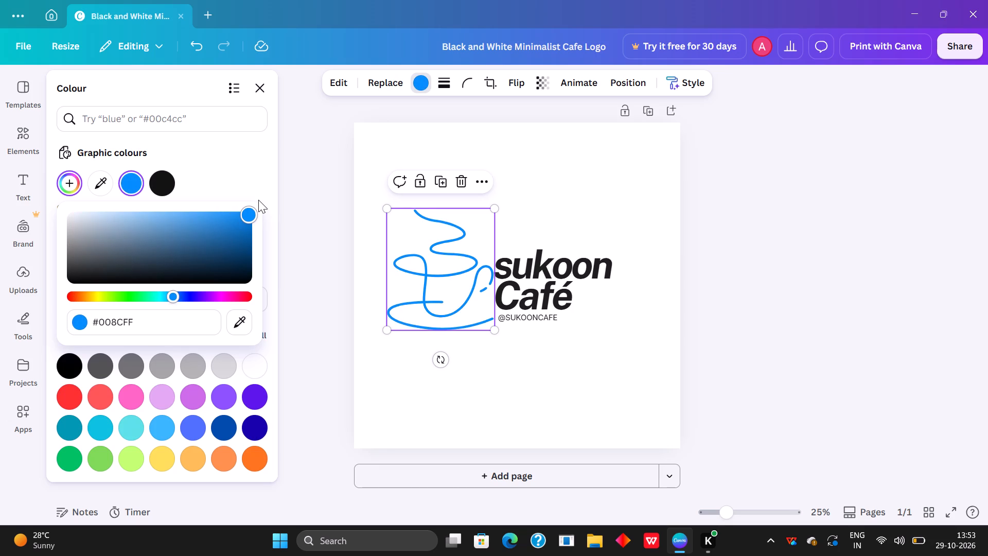
{"action": "left_click_drag", "start_coordinate": [258, 200], "coordinate": [207, 242]}
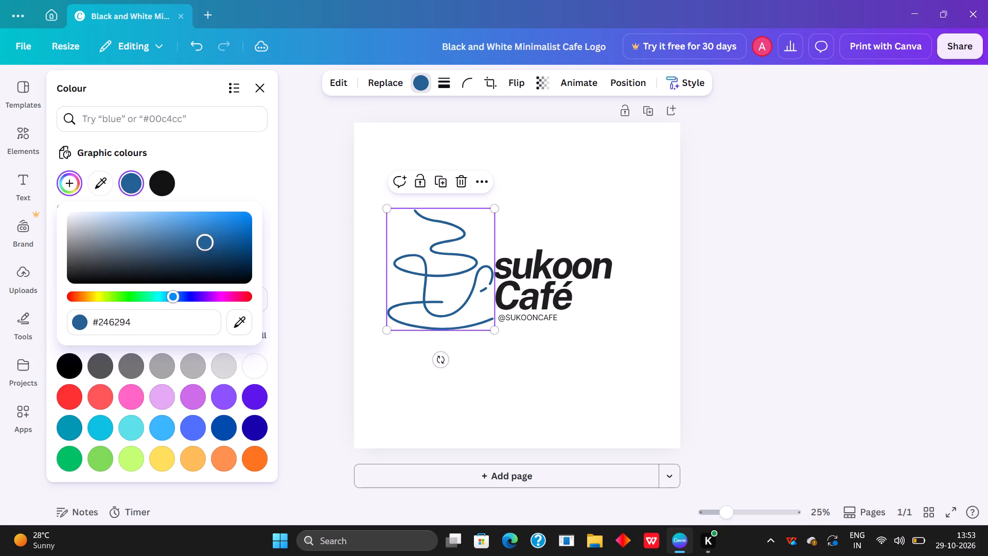
{"action": "left_click_drag", "start_coordinate": [207, 242], "coordinate": [165, 204]}
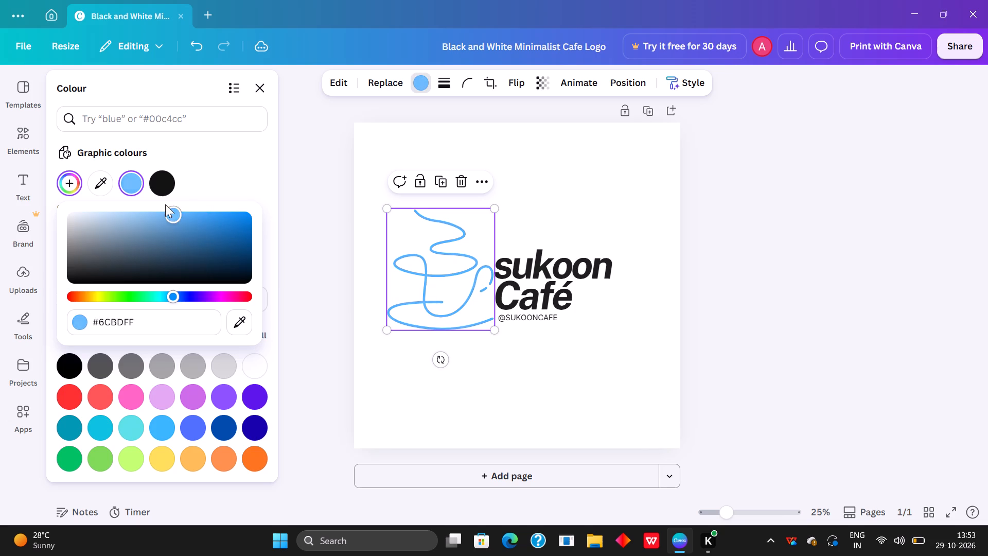
{"action": "left_click_drag", "start_coordinate": [165, 204], "coordinate": [173, 182]}
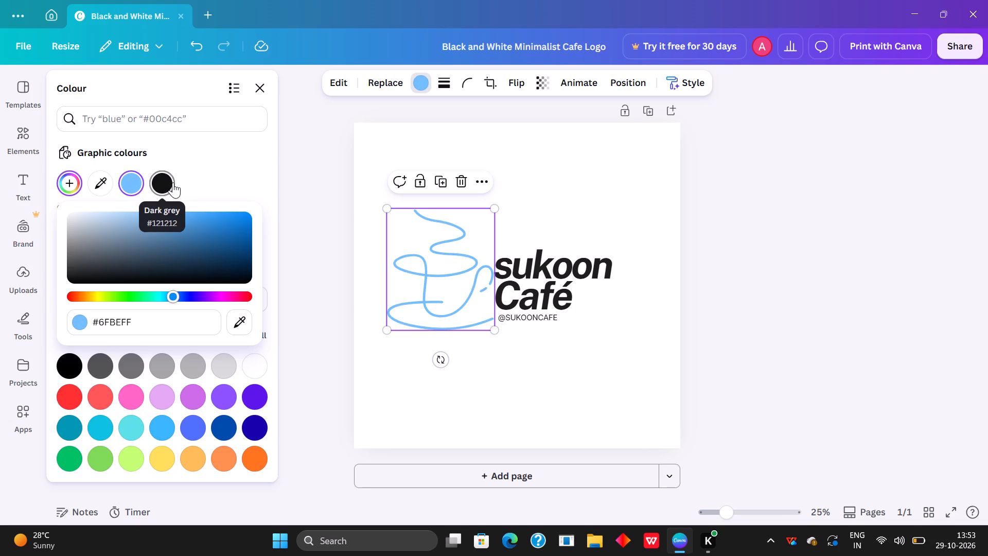
{"action": "left_click_drag", "start_coordinate": [173, 182], "coordinate": [172, 181]}
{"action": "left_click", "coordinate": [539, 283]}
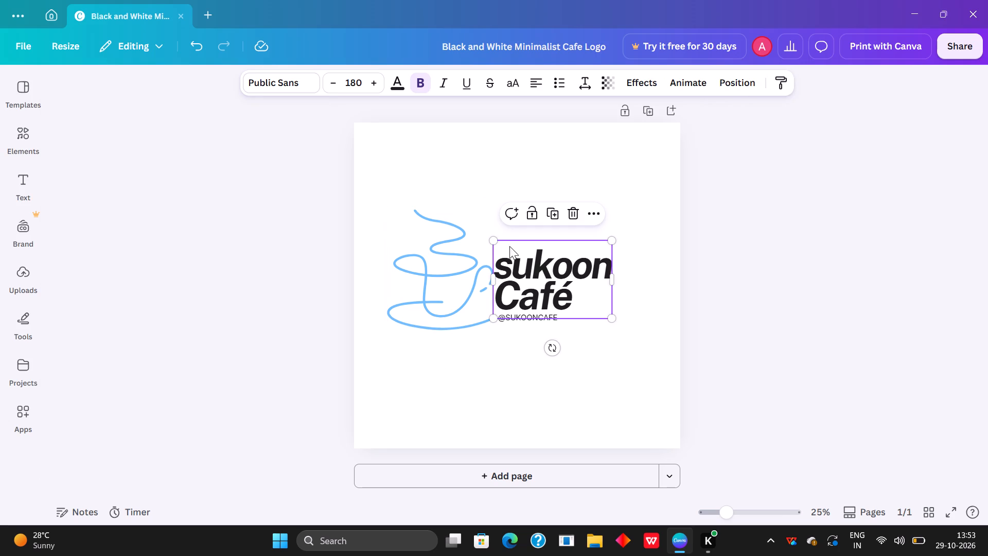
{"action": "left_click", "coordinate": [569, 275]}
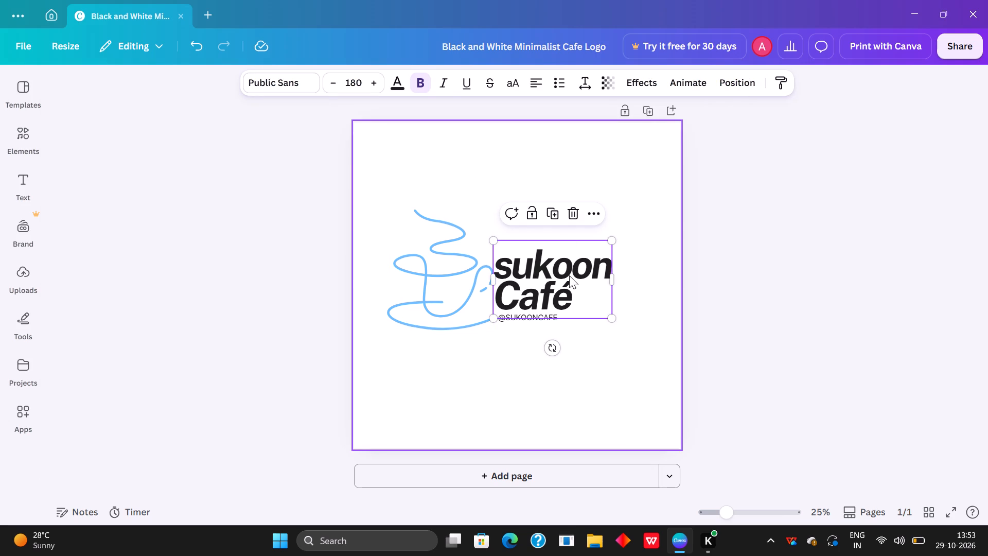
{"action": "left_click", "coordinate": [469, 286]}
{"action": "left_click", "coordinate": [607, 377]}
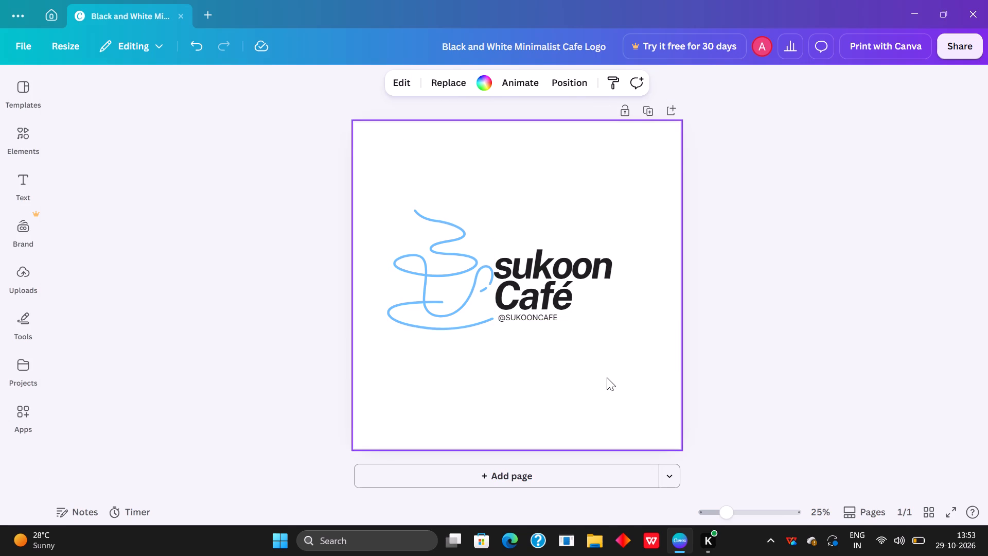
Move the coffee cup drawing slightly right and down so that its handle overlaps the start of the title.
{"action": "left_click_drag", "start_coordinate": [493, 221], "coordinate": [509, 221]}
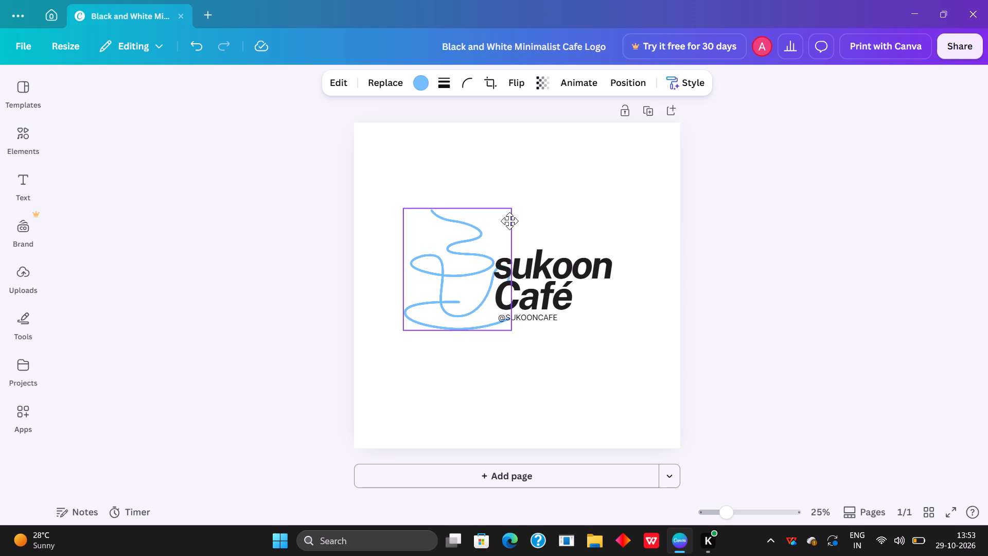
{"action": "left_click_drag", "start_coordinate": [509, 221], "coordinate": [504, 223]}
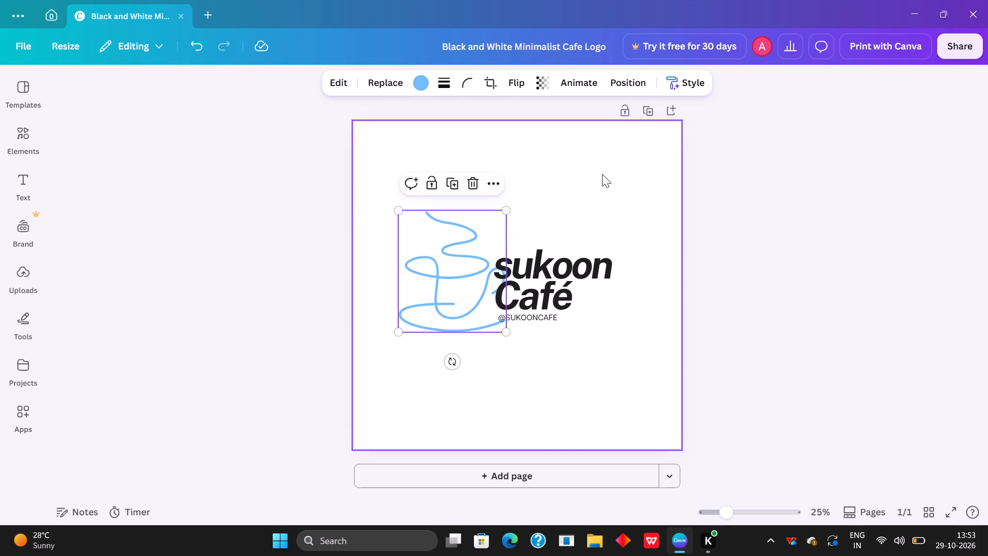
Try light blue, dark grey and violet as the page background, and settle on the yellow from the default solid colours.
{"action": "left_click", "coordinate": [602, 174]}
{"action": "triple_click", "coordinate": [602, 174]}
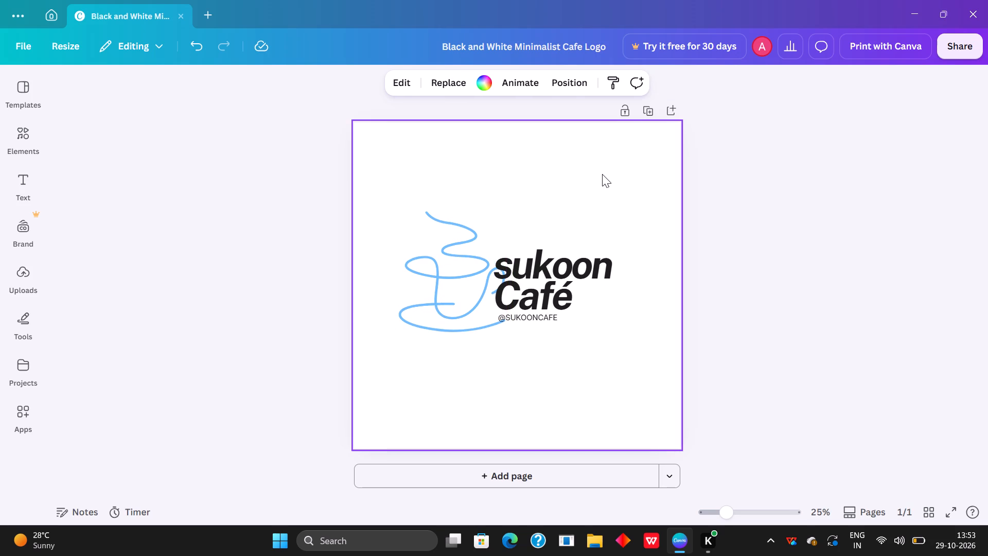
{"action": "left_click", "coordinate": [479, 74]}
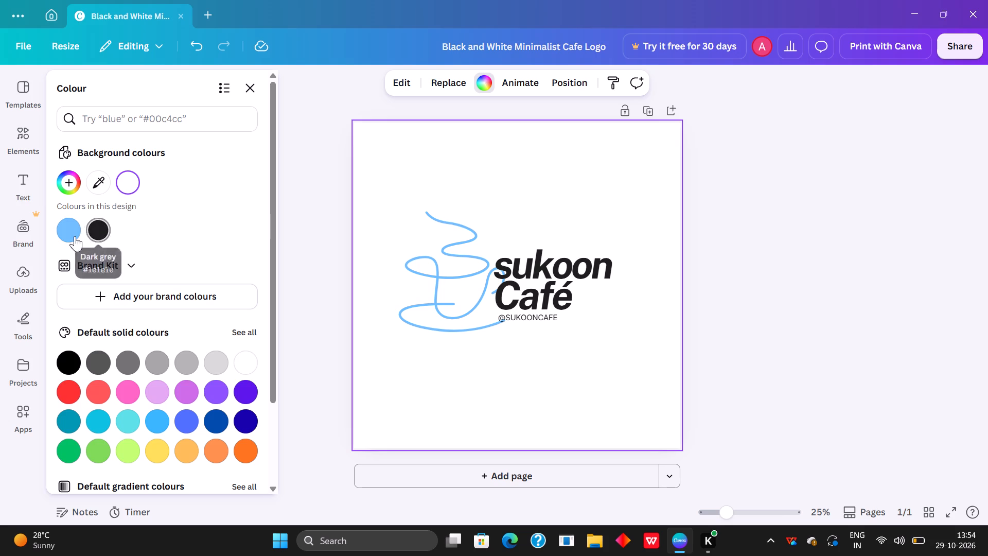
{"action": "left_click", "coordinate": [70, 235]}
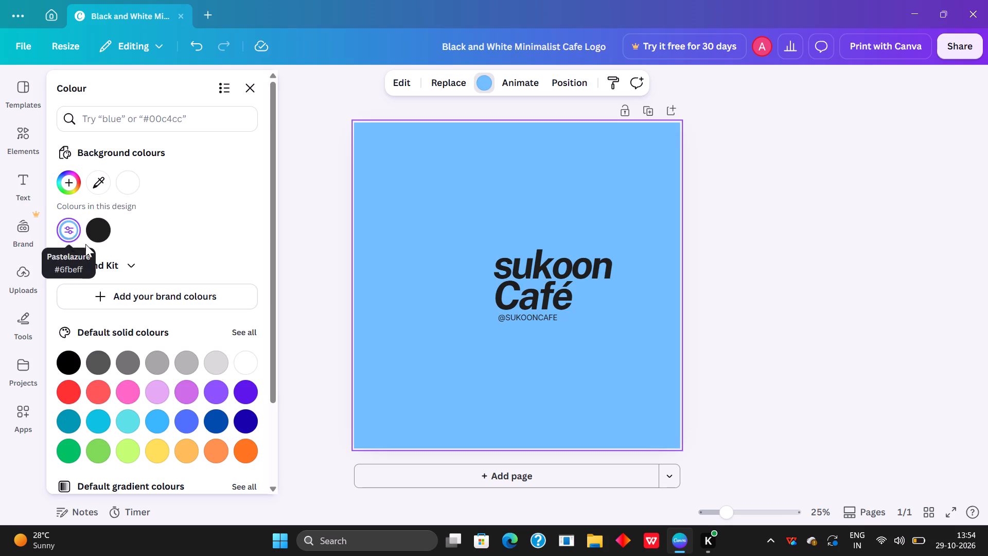
{"action": "left_click", "coordinate": [99, 229]}
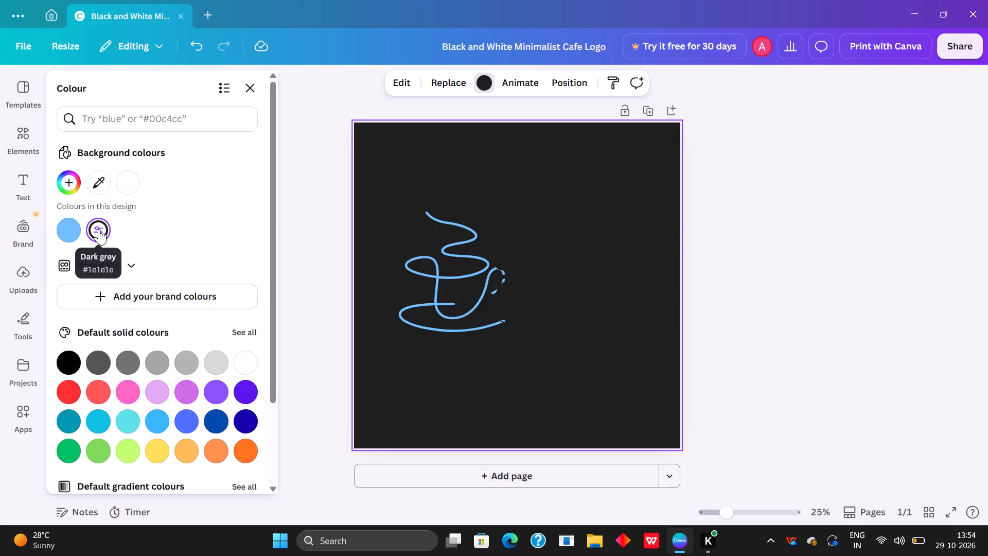
{"action": "left_click", "coordinate": [240, 391]}
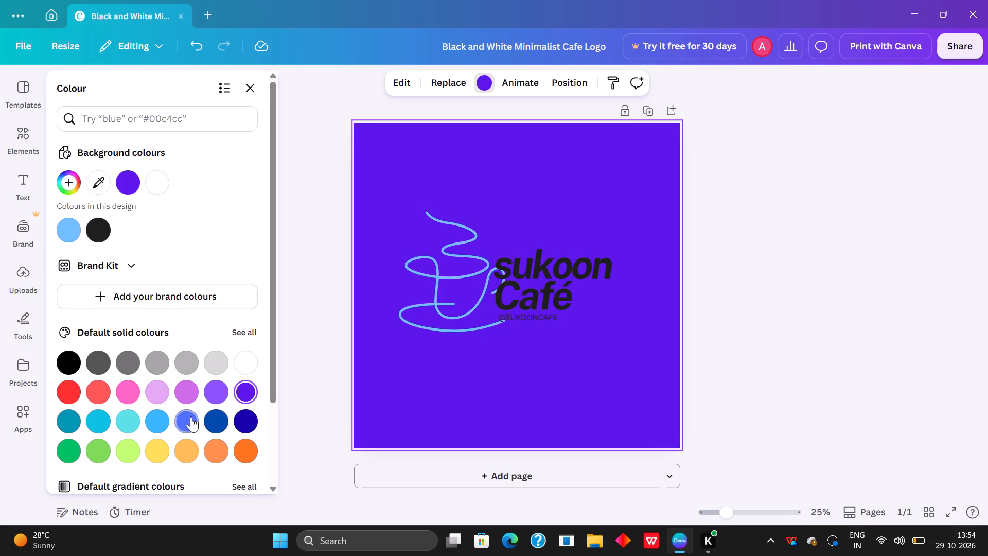
{"action": "left_click", "coordinate": [160, 443]}
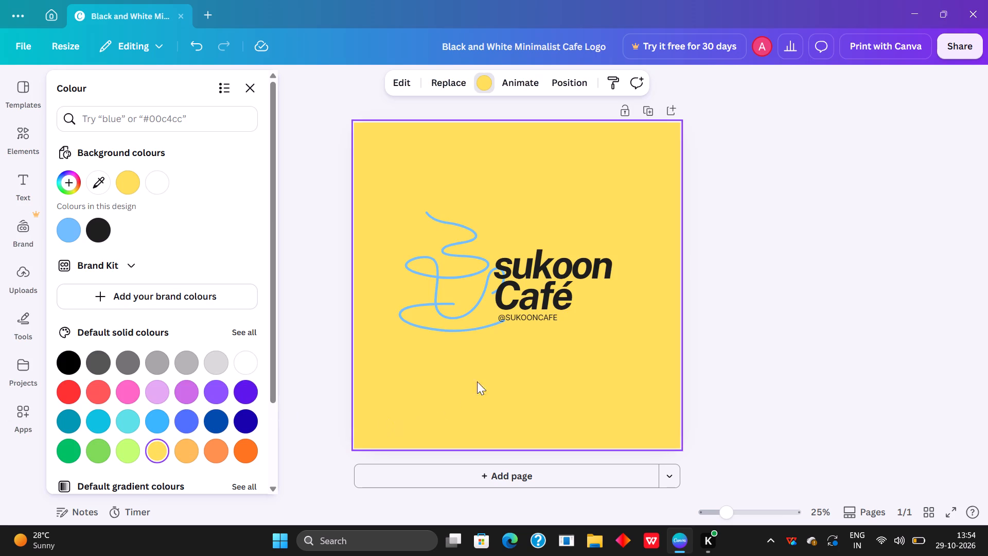
{"action": "left_click", "coordinate": [504, 356]}
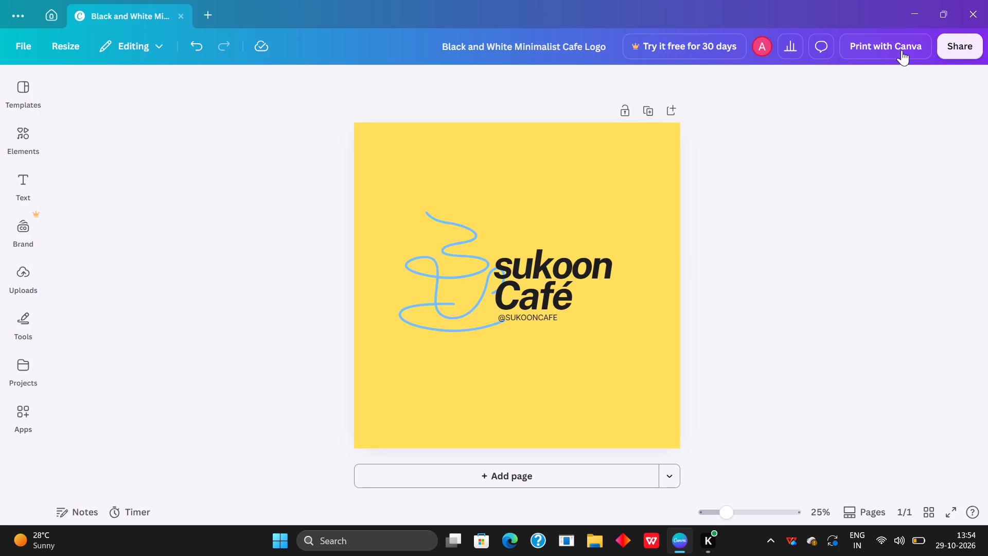
Download the logo as a PNG at 2,000 × 2,000 px and save it in Downloads under the name "cafe".
{"action": "left_click", "coordinate": [960, 41]}
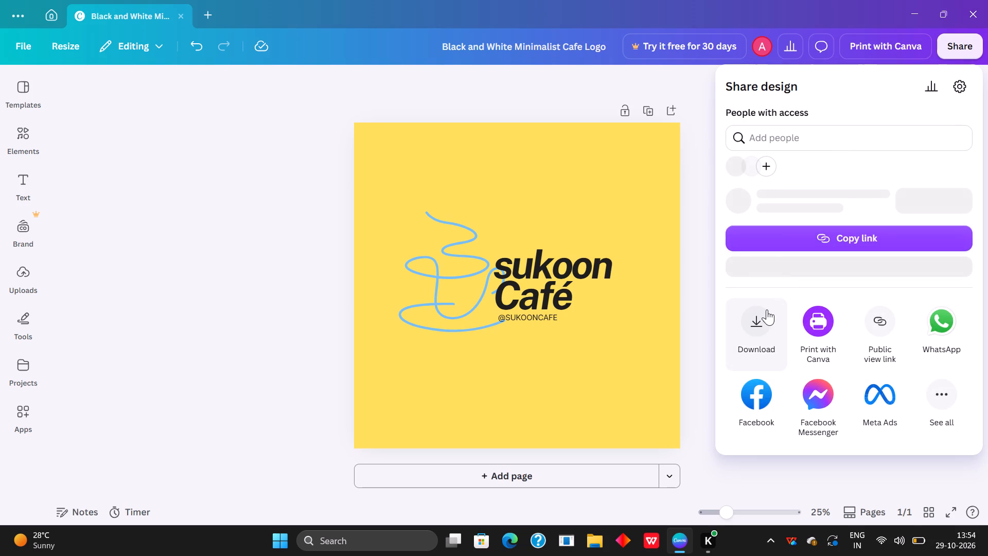
{"action": "left_click", "coordinate": [752, 338]}
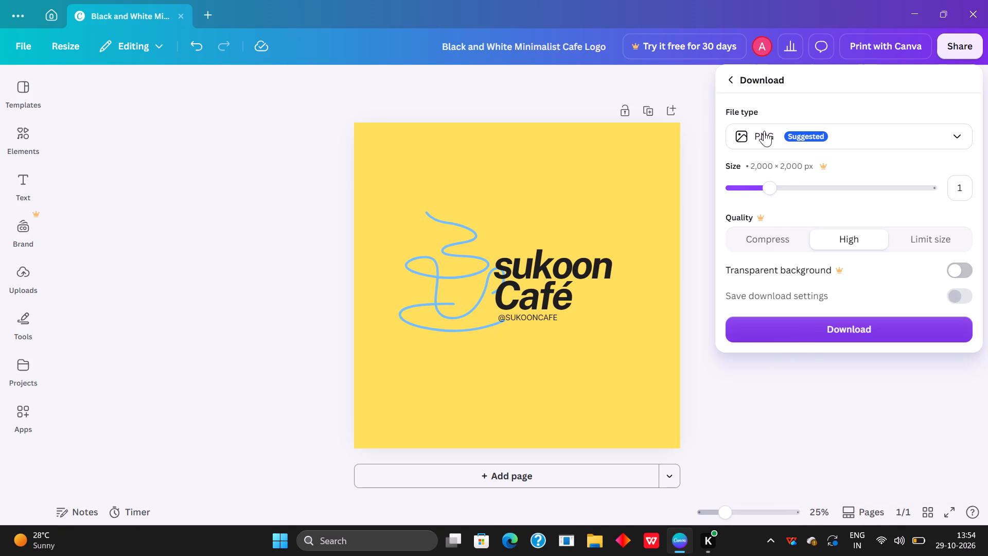
{"action": "left_click", "coordinate": [826, 327]}
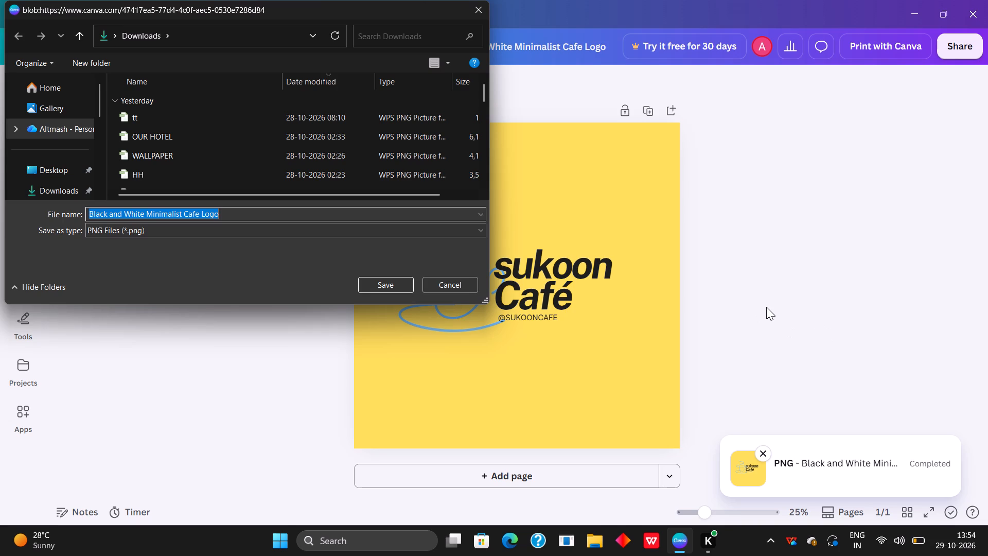
{"action": "type", "text": "cafe"}
{"action": "key", "text": "Return"}
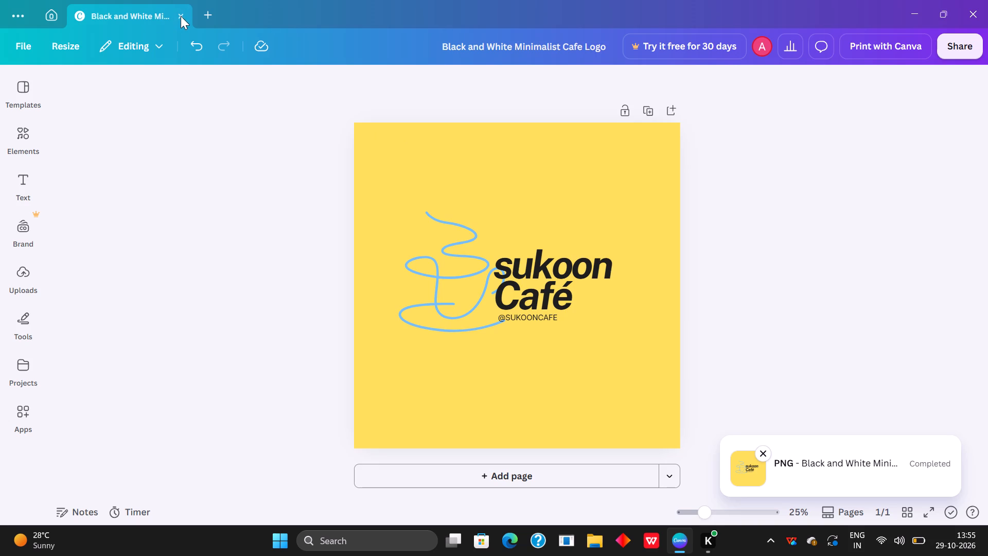
Return to the Black and White Minimalist Cafe Logo template page and look through the similar café logo templates.
{"action": "left_click", "coordinate": [56, 11]}
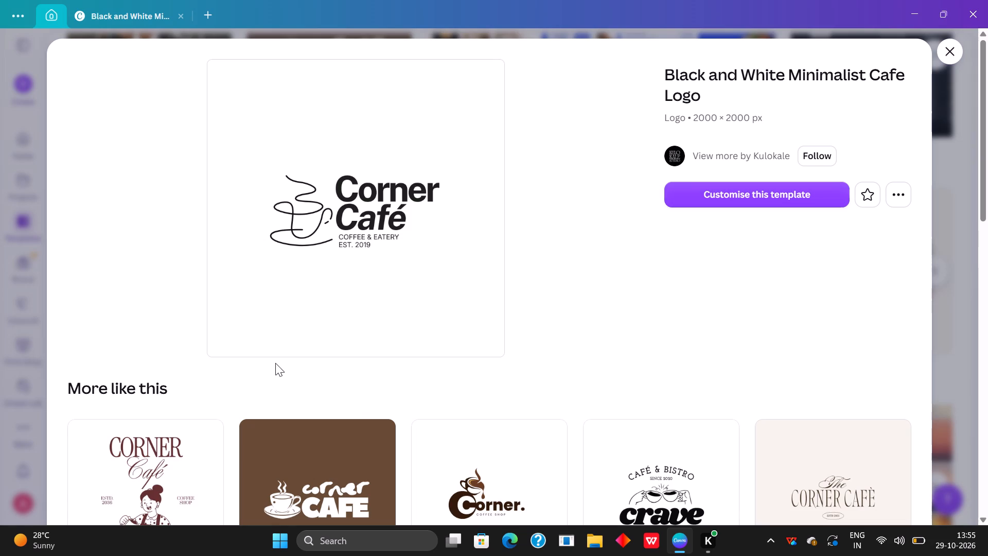
{"action": "scroll", "coordinate": [354, 406], "scroll_direction": "down", "scroll_amount": 3}
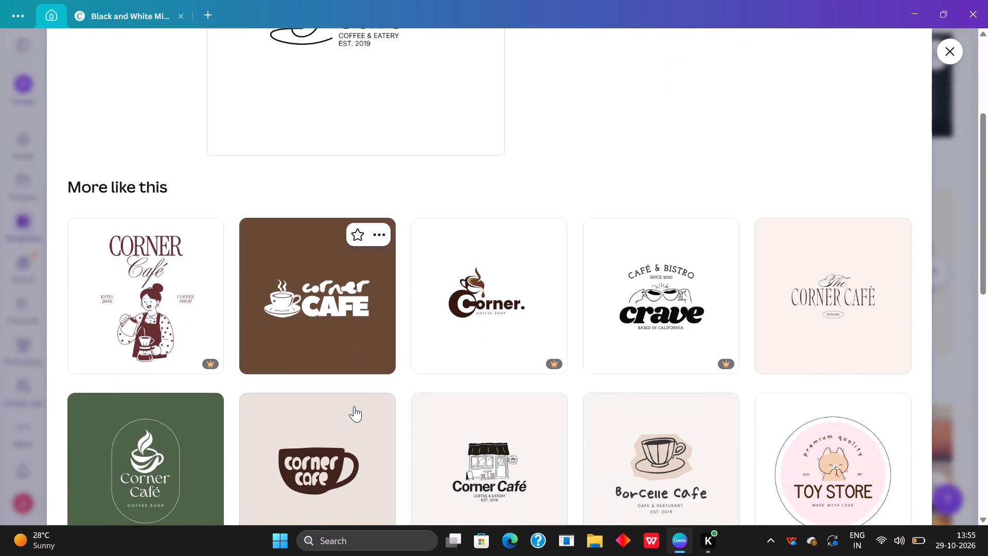
{"action": "scroll", "coordinate": [354, 406], "scroll_direction": "down", "scroll_amount": 2}
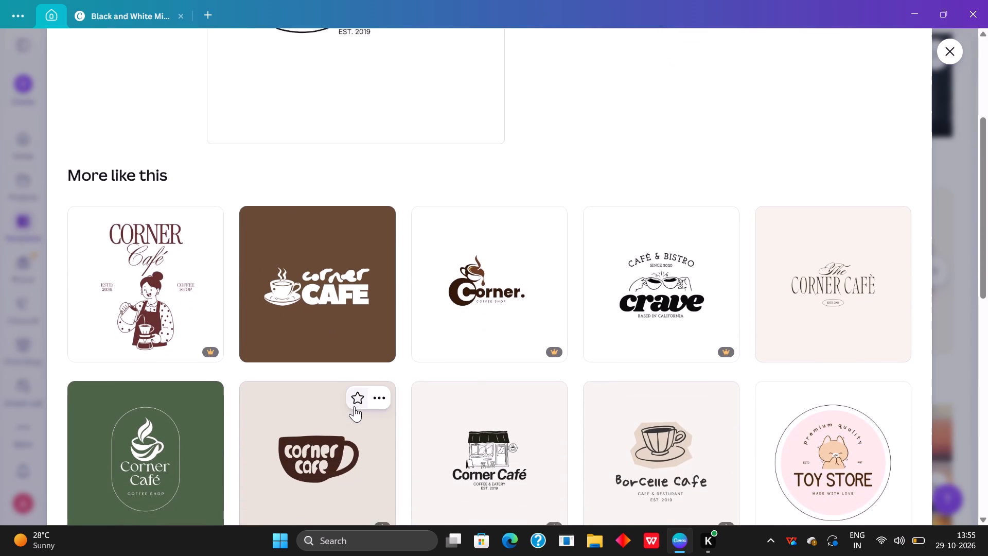
{"action": "scroll", "coordinate": [354, 406], "scroll_direction": "down", "scroll_amount": 1}
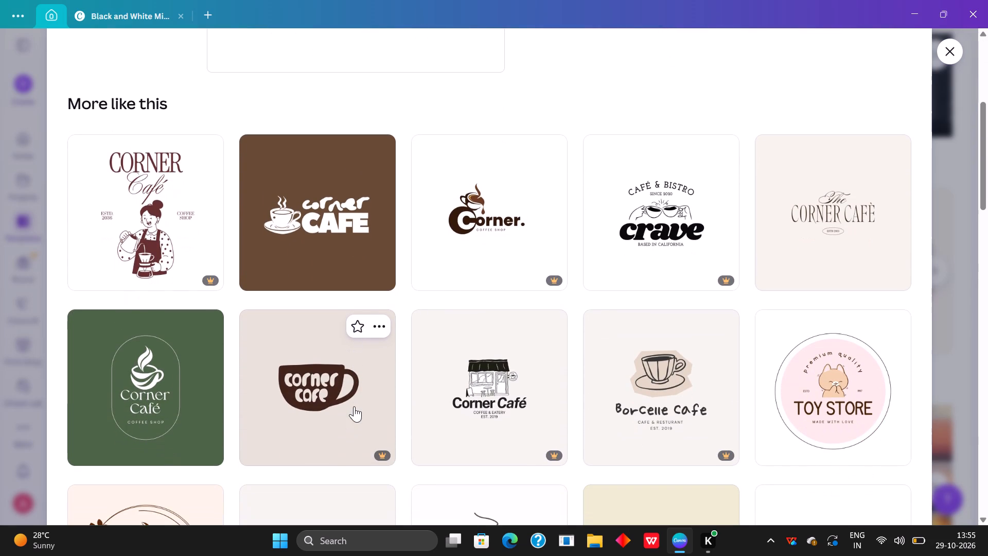
{"action": "scroll", "coordinate": [354, 406], "scroll_direction": "down", "scroll_amount": 5}
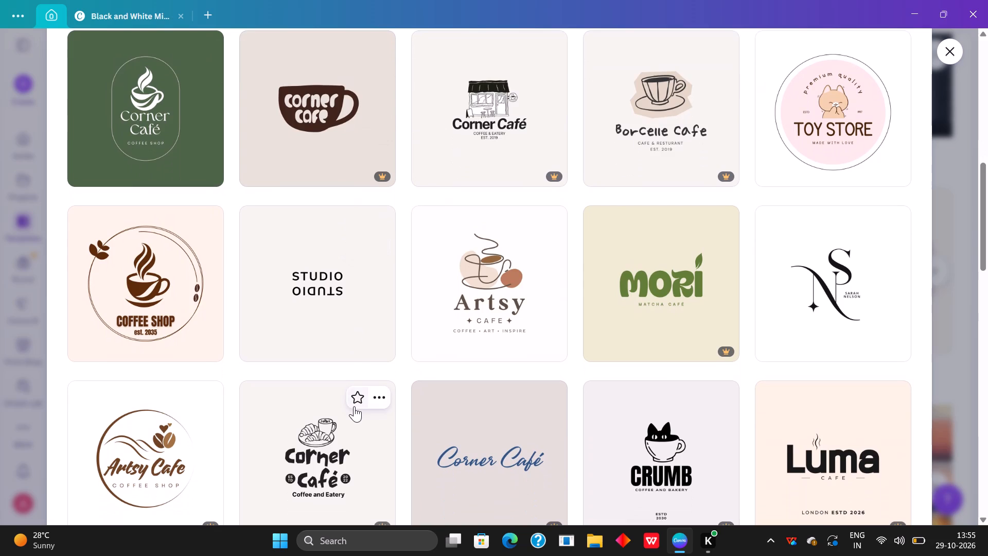
{"action": "scroll", "coordinate": [354, 406], "scroll_direction": "down", "scroll_amount": 5}
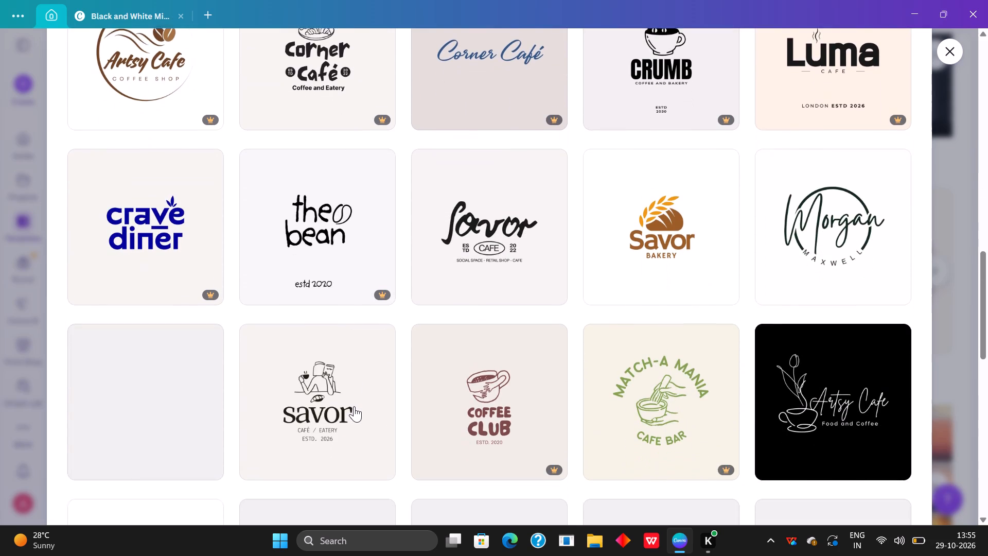
{"action": "scroll", "coordinate": [354, 406], "scroll_direction": "down", "scroll_amount": 8}
{"action": "scroll", "coordinate": [354, 406], "scroll_direction": "up", "scroll_amount": 2}
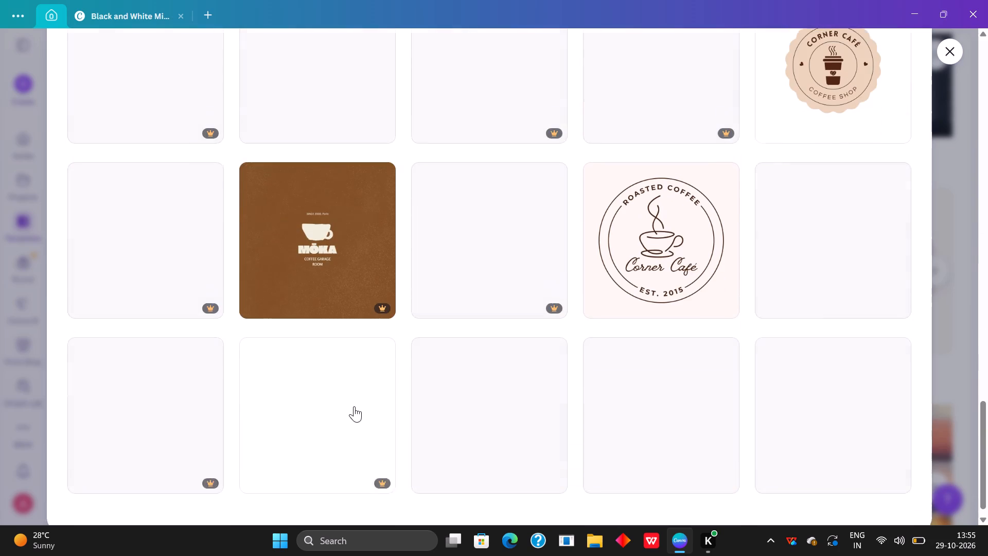
{"action": "scroll", "coordinate": [354, 406], "scroll_direction": "up", "scroll_amount": 4}
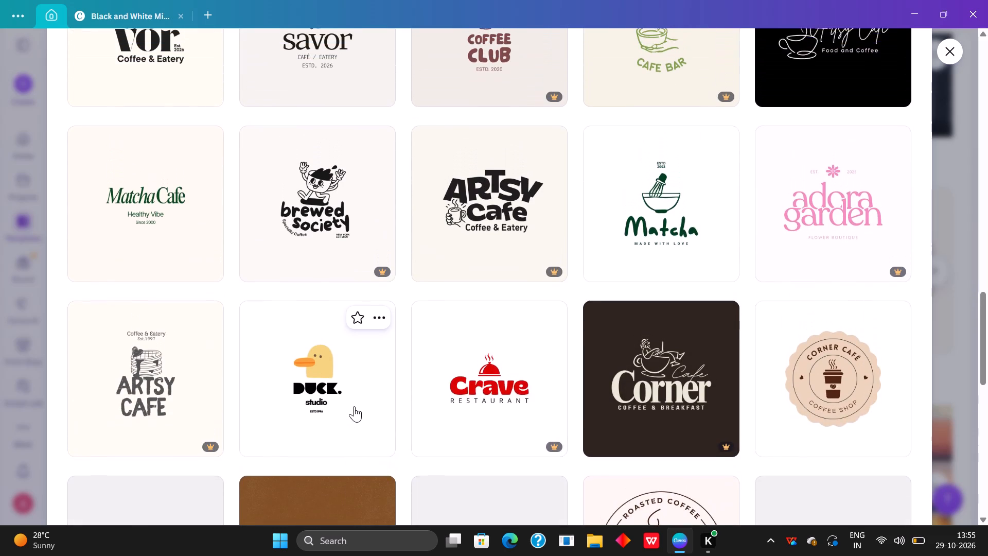
{"action": "scroll", "coordinate": [354, 406], "scroll_direction": "up", "scroll_amount": 2}
{"action": "scroll", "coordinate": [354, 406], "scroll_direction": "down", "scroll_amount": 6}
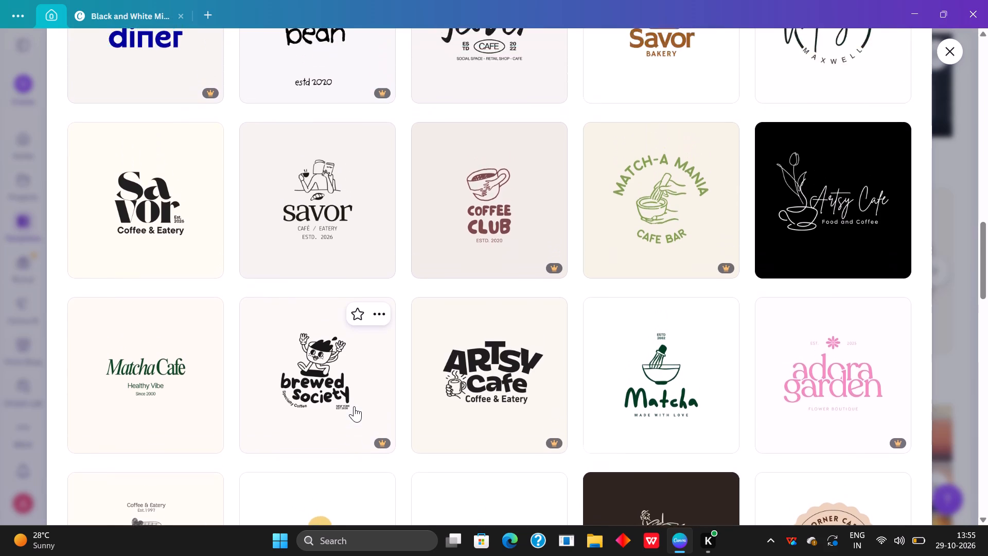
{"action": "scroll", "coordinate": [354, 406], "scroll_direction": "up", "scroll_amount": 4}
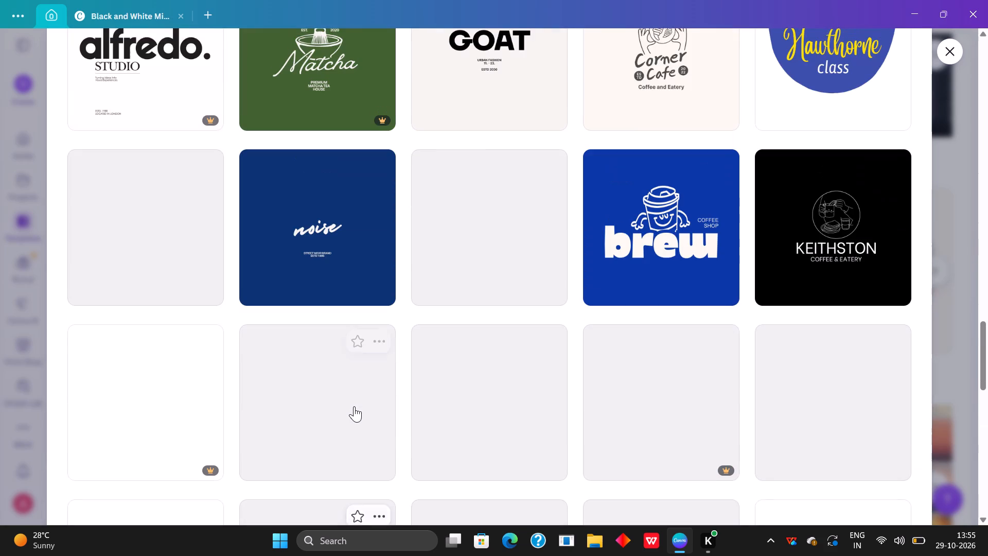
{"action": "scroll", "coordinate": [354, 406], "scroll_direction": "down", "scroll_amount": 1}
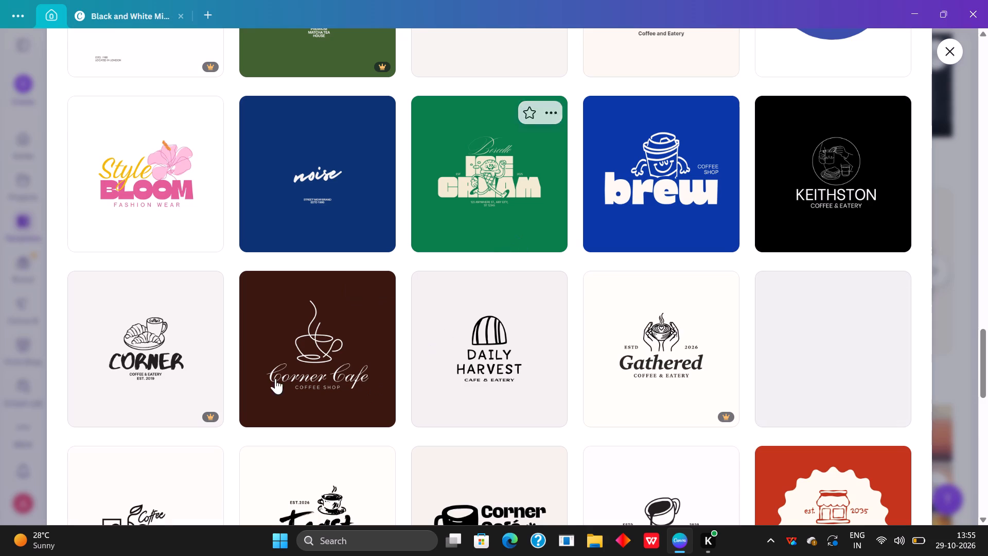
Open the Brown White Minimalist Coffee Shop Logo template for customising as a new design.
{"action": "left_click", "coordinate": [322, 374]}
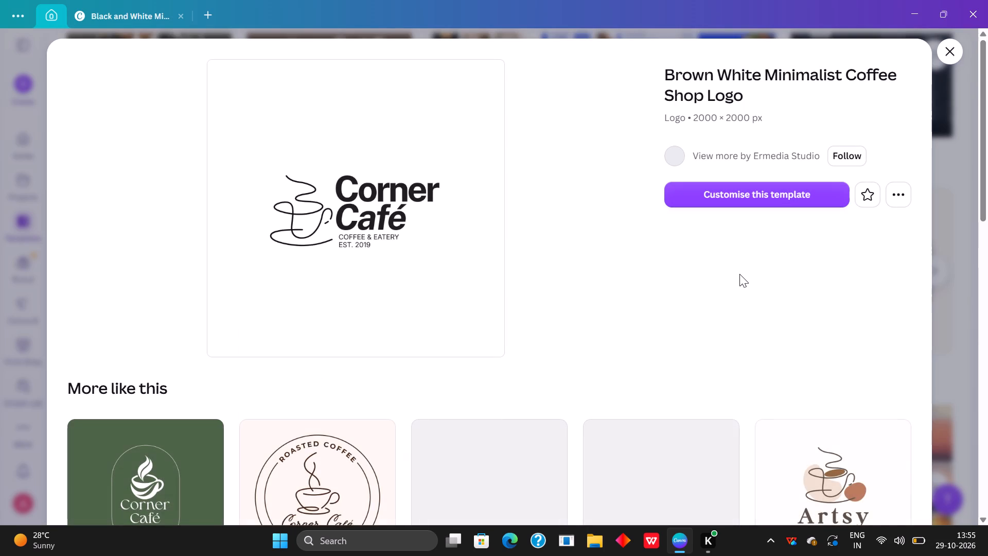
{"action": "left_click", "coordinate": [742, 188]}
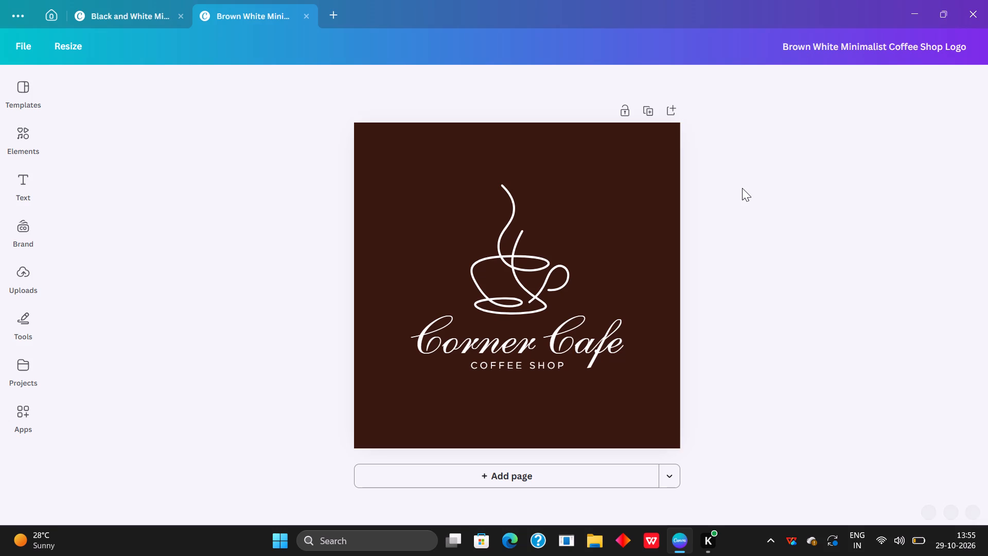
Replace the script title "Corner Cafe" with "sukoon cafe".
{"action": "double_click", "coordinate": [503, 338]}
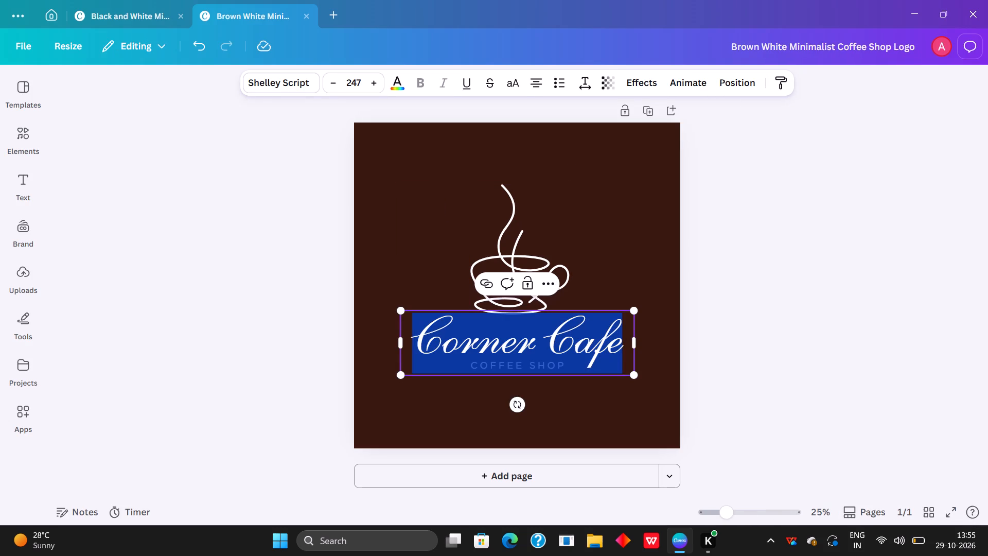
{"action": "key", "text": "BackSpace"}
{"action": "type", "text": "sukoon"}
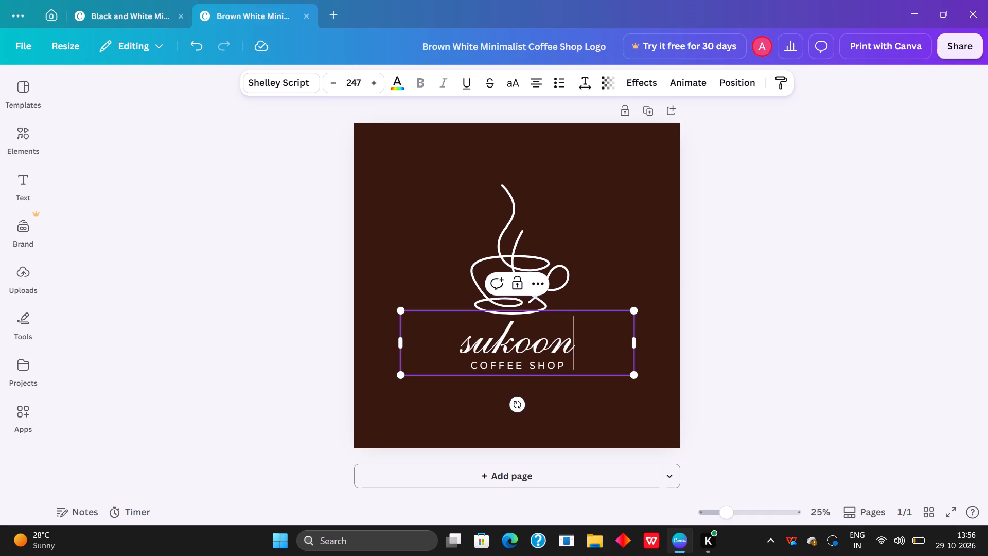
{"action": "key", "text": "space"}
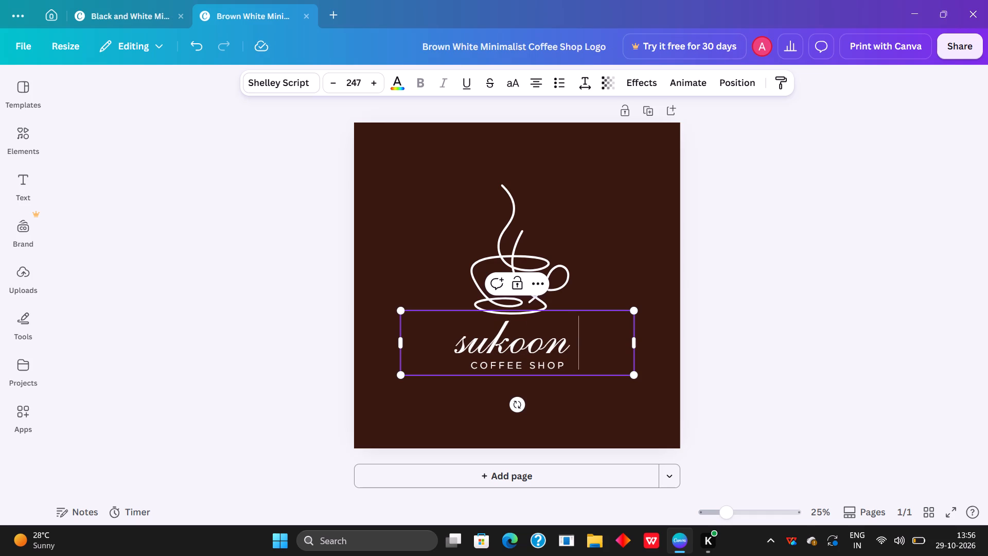
{"action": "type", "text": "cafe"}
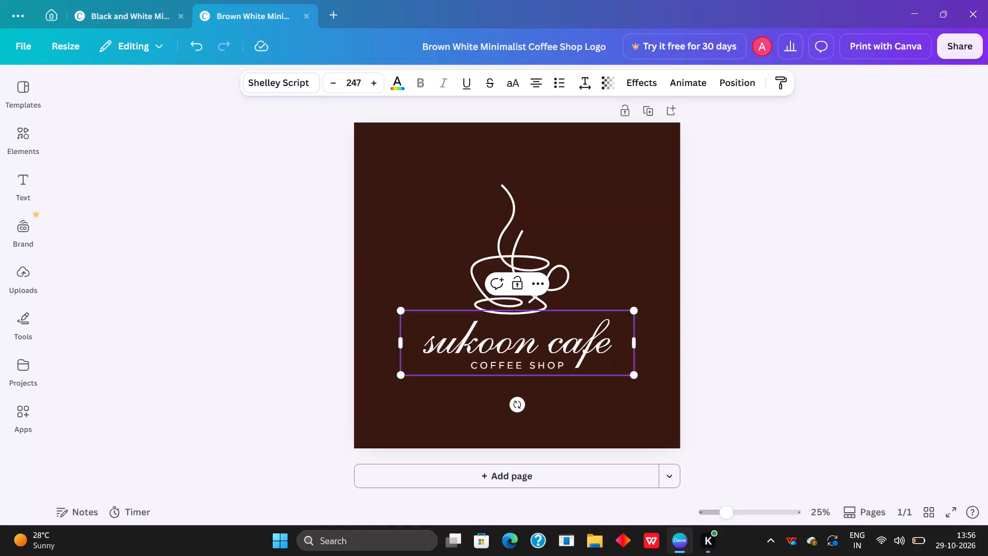
Clear the "COFFEE SHOP" text from the small line beneath the title.
{"action": "left_click", "coordinate": [557, 364]}
{"action": "double_click", "coordinate": [557, 364]}
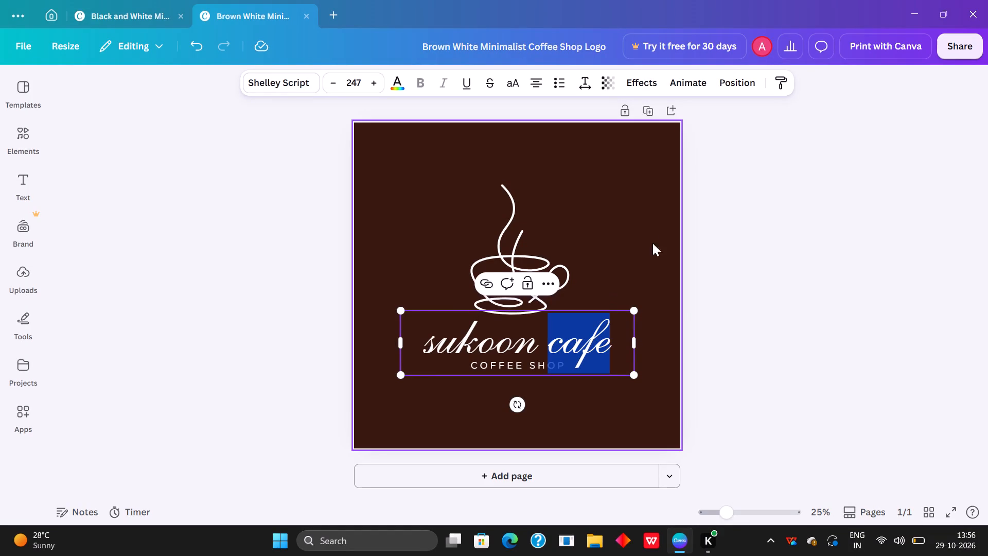
{"action": "left_click", "coordinate": [630, 221]}
{"action": "double_click", "coordinate": [503, 366]}
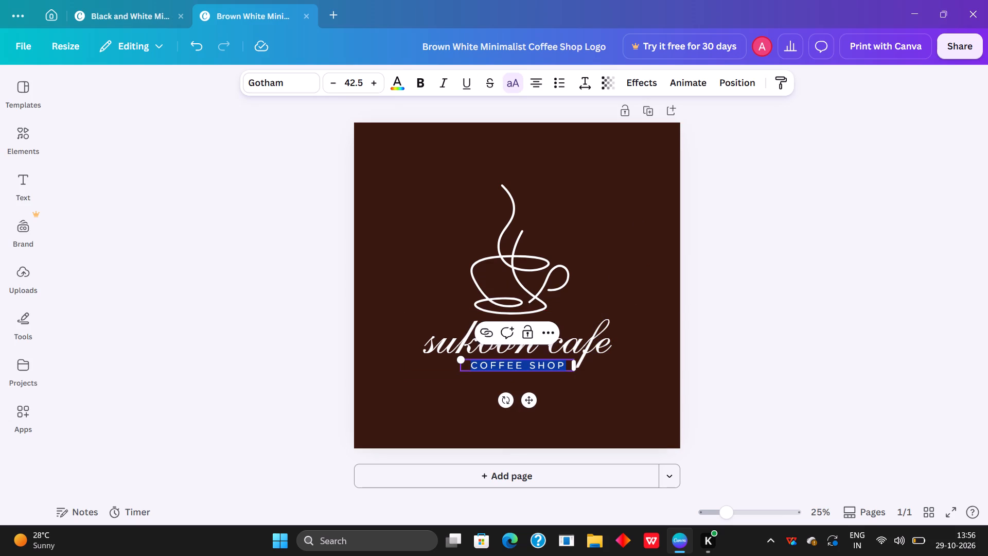
{"action": "key", "text": "BackSpace"}
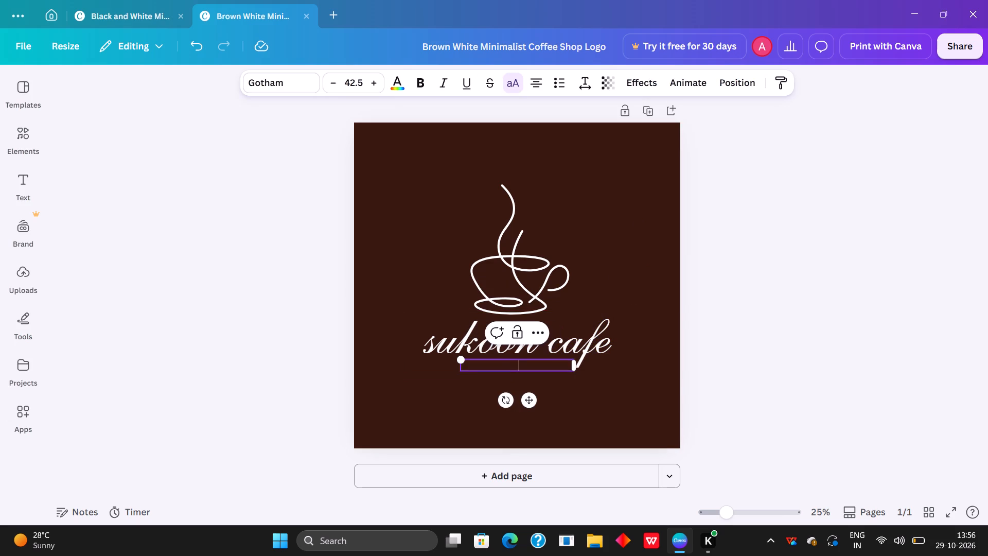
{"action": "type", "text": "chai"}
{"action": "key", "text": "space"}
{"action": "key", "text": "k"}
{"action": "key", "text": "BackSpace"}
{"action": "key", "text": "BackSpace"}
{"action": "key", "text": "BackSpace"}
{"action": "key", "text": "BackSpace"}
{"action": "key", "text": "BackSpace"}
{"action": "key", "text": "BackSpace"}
Enter "ek cup chai bachpan yaad aa jaye" as the tagline beneath the title.
{"action": "type", "text": "ek cup chai"}
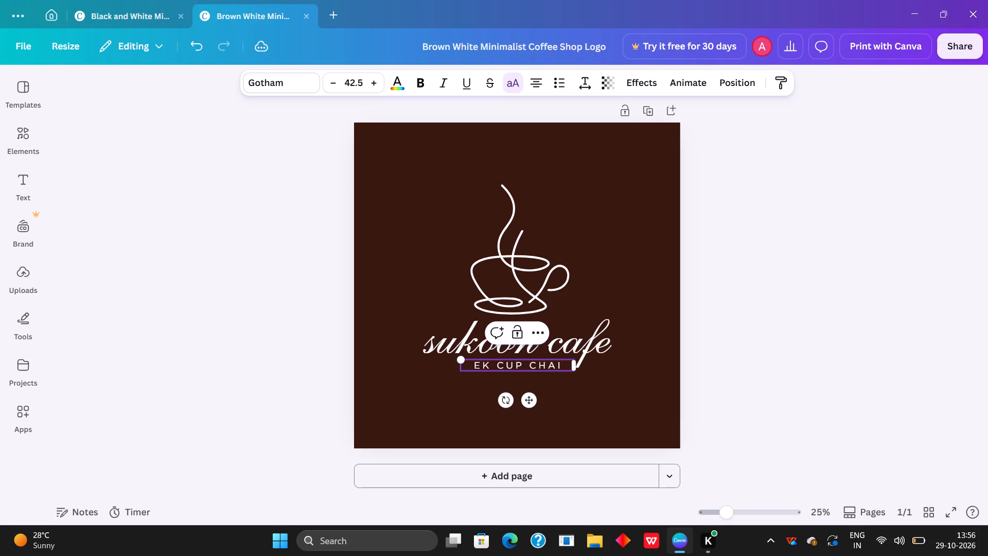
{"action": "key", "text": "space"}
{"action": "type", "text": "bachpan yaad aa jaye"}
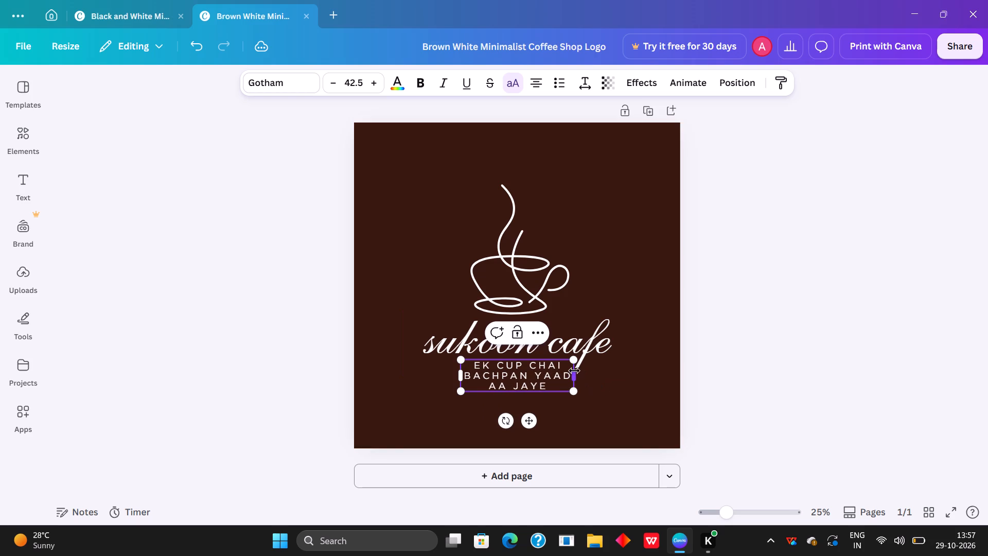
Widen the tagline's text box on both sides until the whole tagline fits on one line beneath the title.
{"action": "left_click", "coordinate": [573, 376]}
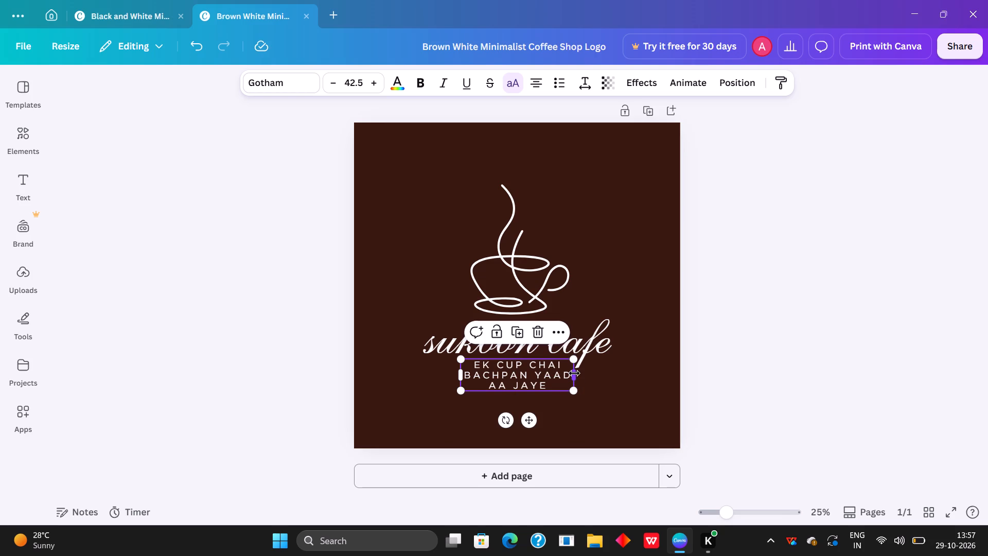
{"action": "left_click_drag", "start_coordinate": [574, 373], "coordinate": [687, 371]}
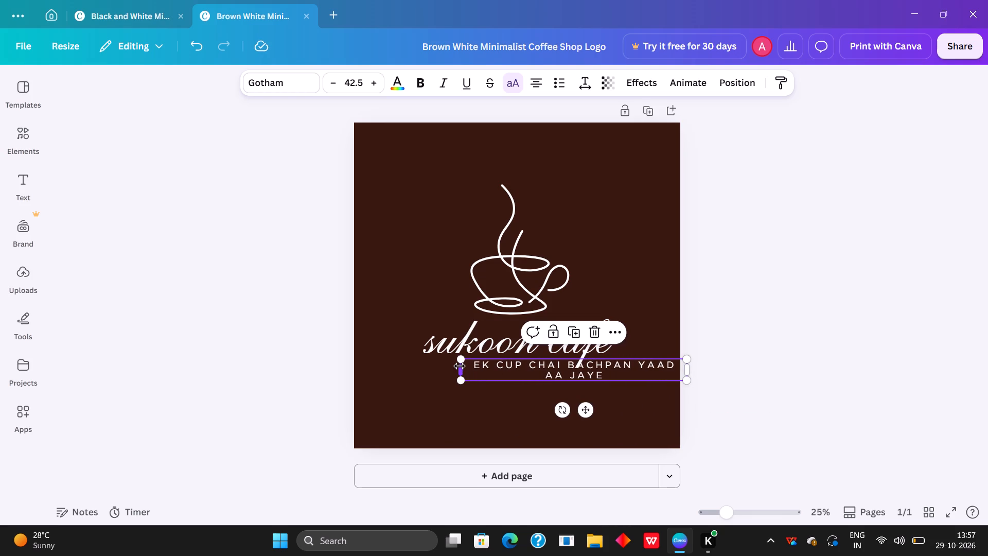
{"action": "left_click_drag", "start_coordinate": [459, 366], "coordinate": [389, 378]}
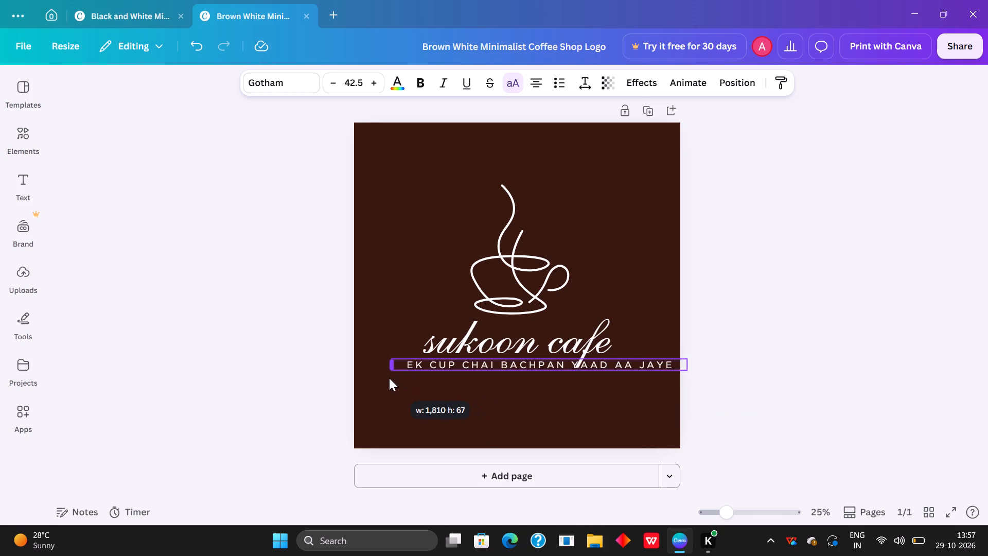
{"action": "left_click_drag", "start_coordinate": [389, 378], "coordinate": [376, 383]}
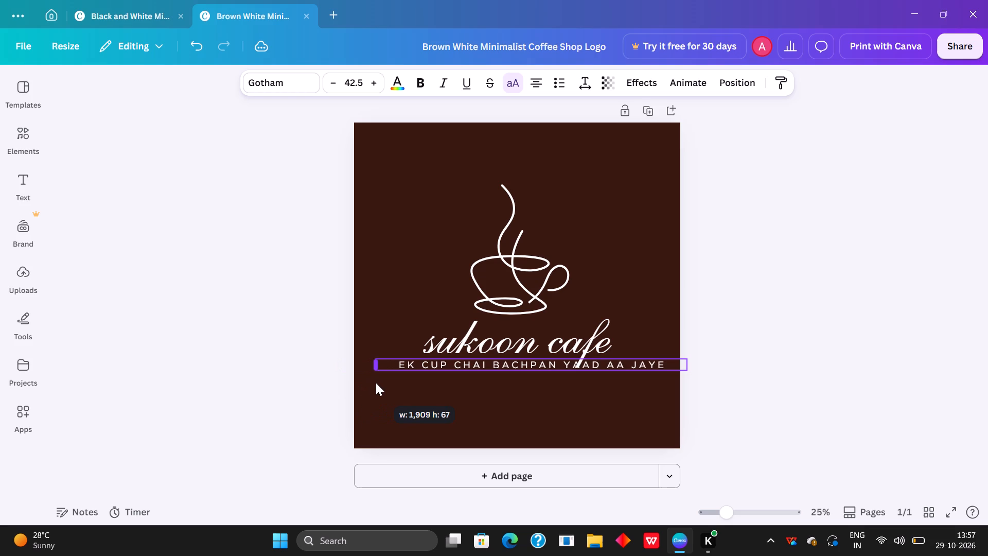
{"action": "left_click_drag", "start_coordinate": [376, 383], "coordinate": [405, 387]}
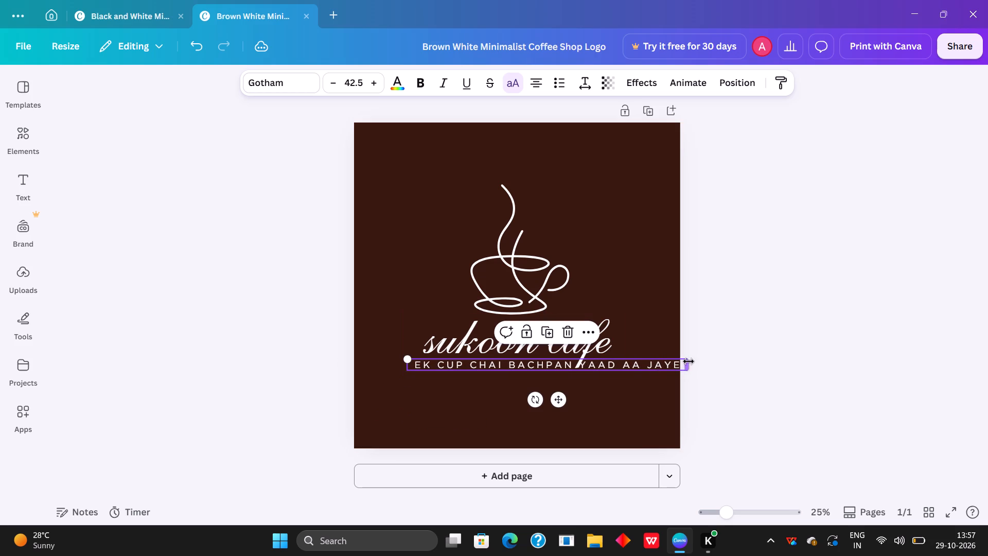
{"action": "left_click_drag", "start_coordinate": [691, 363], "coordinate": [667, 371]}
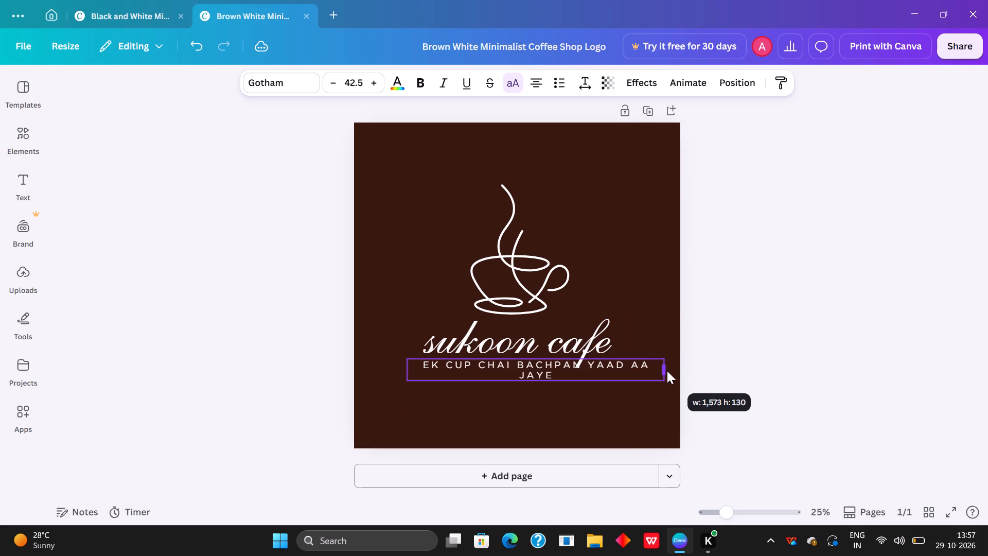
{"action": "left_click_drag", "start_coordinate": [667, 371], "coordinate": [682, 372]}
Move the one-line tagline slightly left so that it sits roughly centred beneath the title, and deselect it.
{"action": "left_click_drag", "start_coordinate": [558, 402], "coordinate": [538, 400]}
{"action": "left_click", "coordinate": [751, 283]}
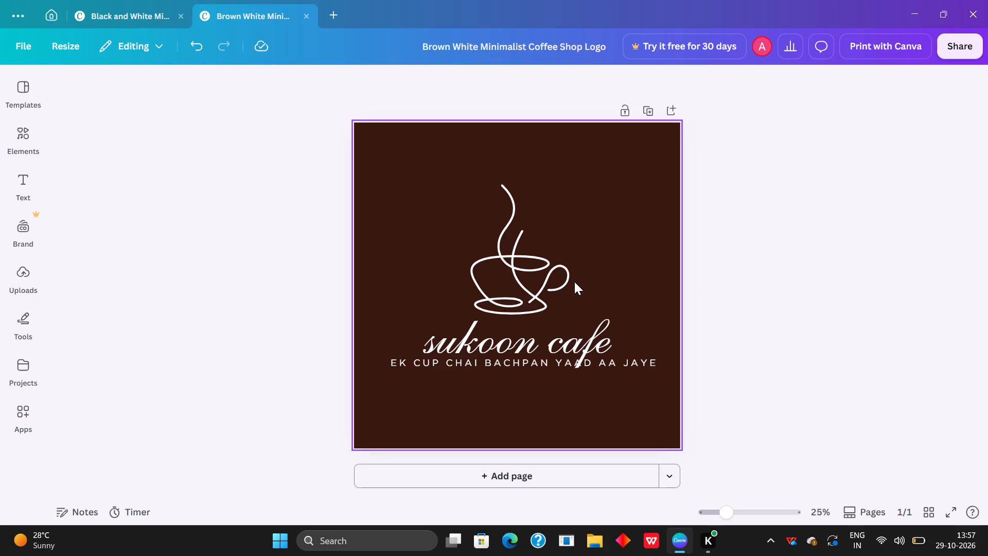
{"action": "triple_click", "coordinate": [744, 146]}
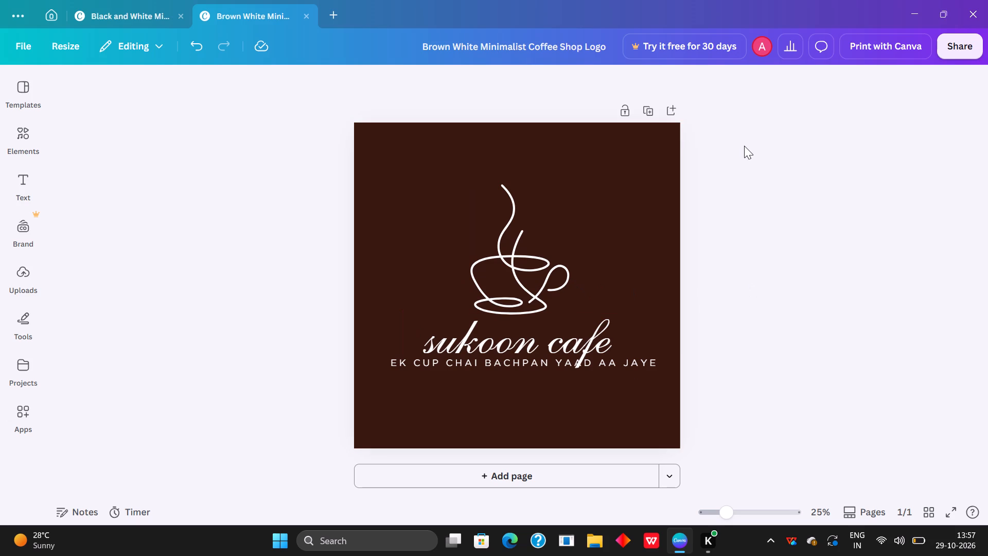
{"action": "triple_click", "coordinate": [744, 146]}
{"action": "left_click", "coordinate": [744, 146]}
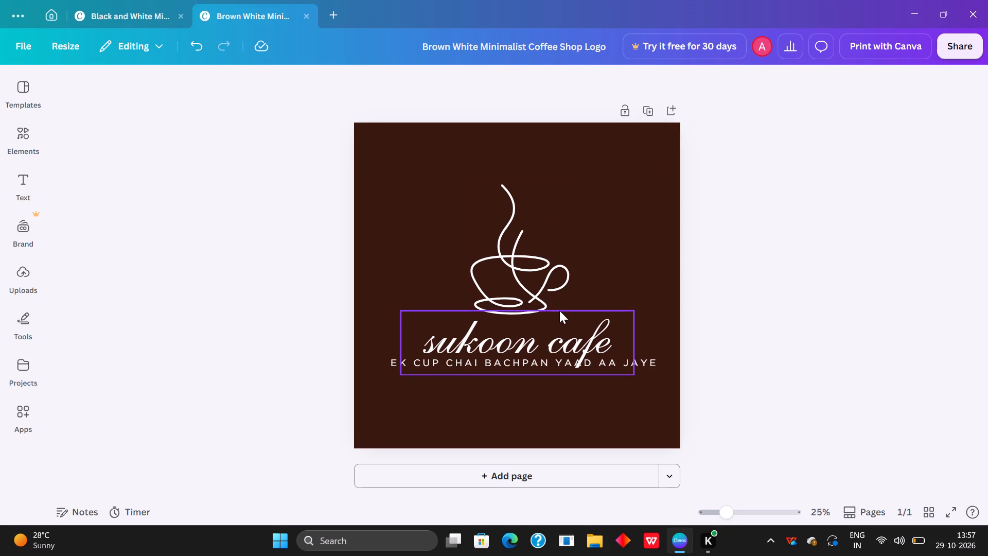
Move the coffee cup graphic slightly down and right so it sits centred just above the "sukoon cafe" title, and deselect it.
{"action": "left_click_drag", "start_coordinate": [569, 310], "coordinate": [570, 317]}
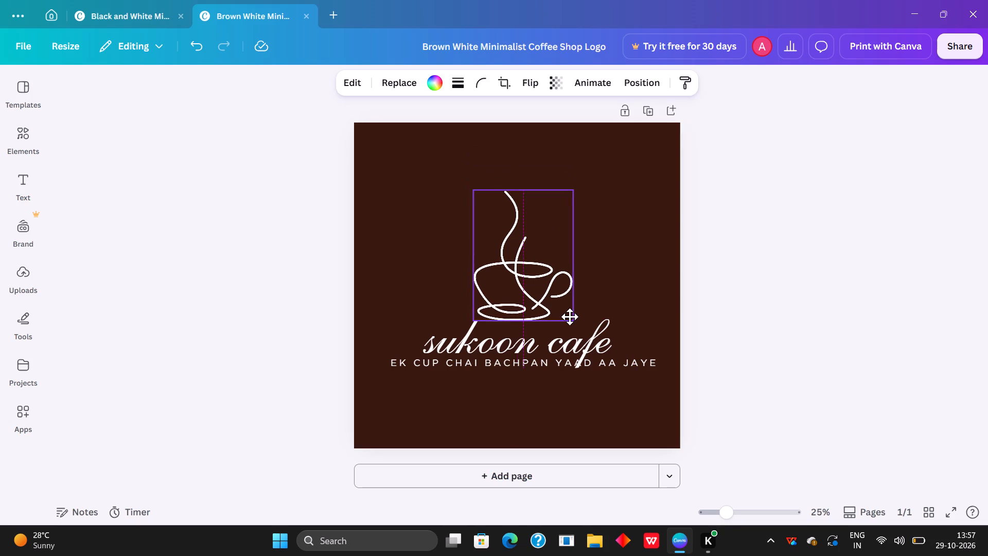
{"action": "left_click_drag", "start_coordinate": [570, 317], "coordinate": [578, 310]}
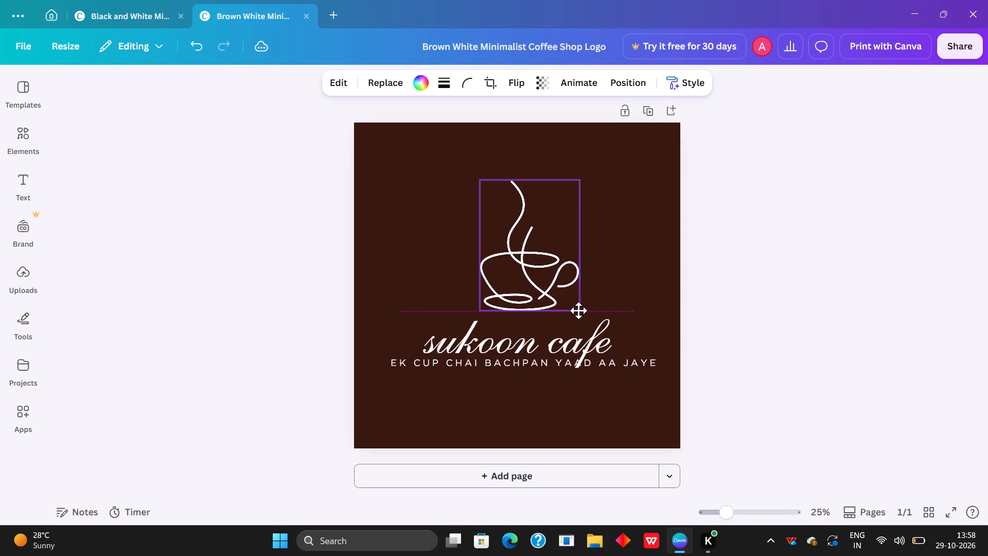
{"action": "left_click_drag", "start_coordinate": [578, 310], "coordinate": [574, 316]}
{"action": "left_click", "coordinate": [805, 220]}
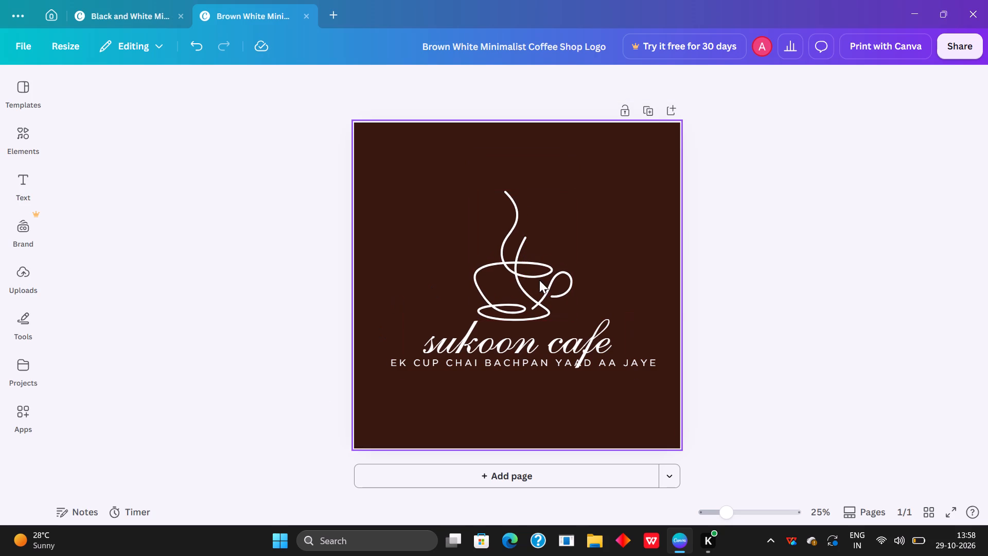
Recolour the coffee cup graphic from the default solid colours to turquoise blue (#5ce1e6).
{"action": "left_click", "coordinate": [521, 286]}
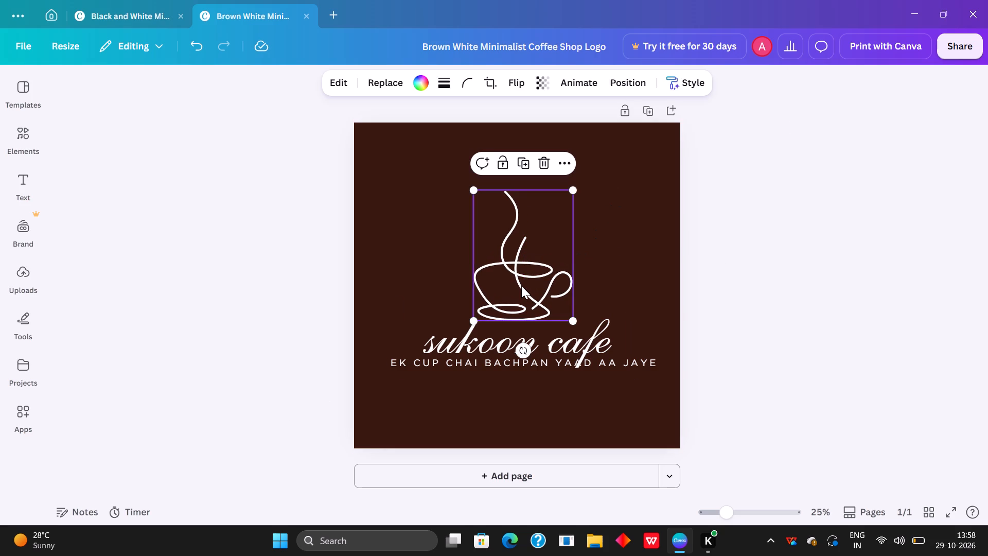
{"action": "left_click", "coordinate": [422, 91]}
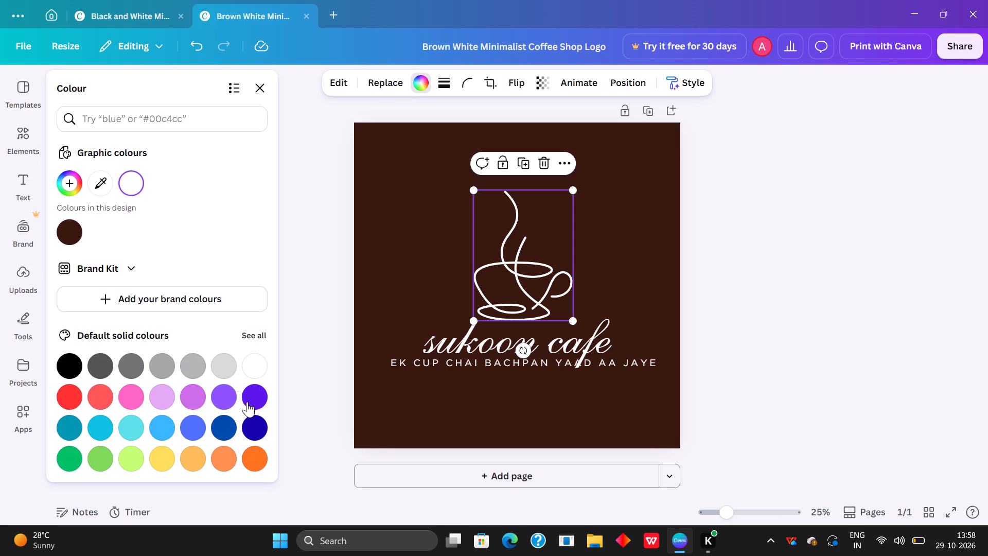
{"action": "left_click", "coordinate": [122, 425]}
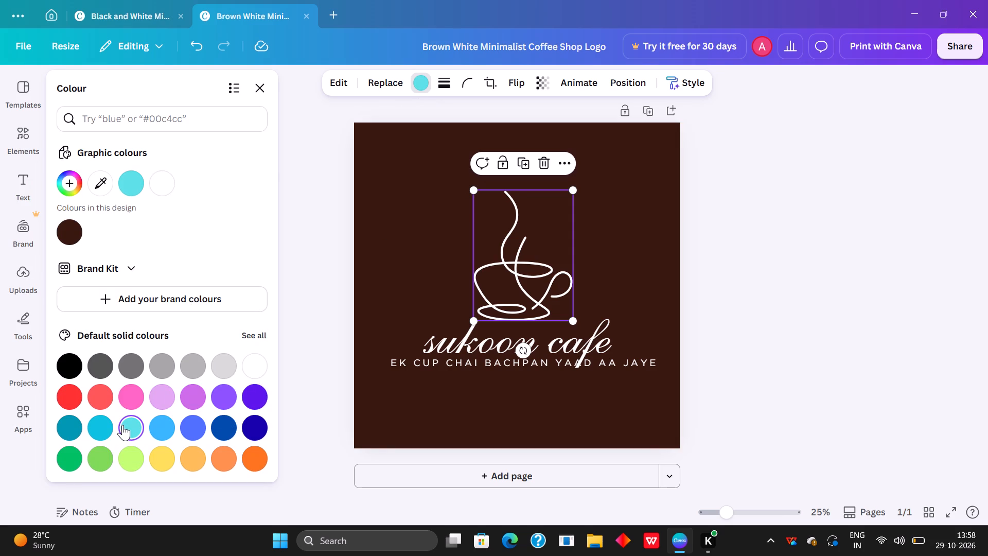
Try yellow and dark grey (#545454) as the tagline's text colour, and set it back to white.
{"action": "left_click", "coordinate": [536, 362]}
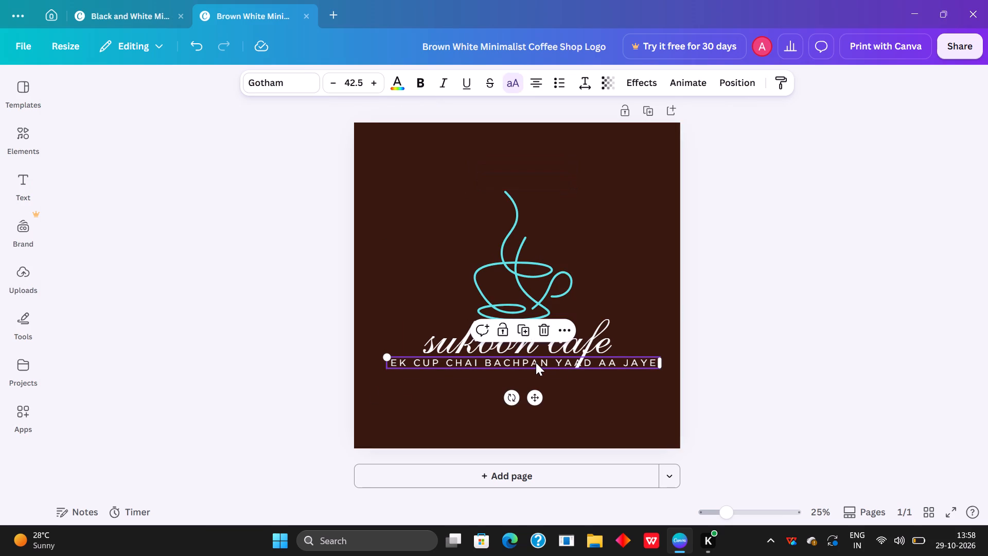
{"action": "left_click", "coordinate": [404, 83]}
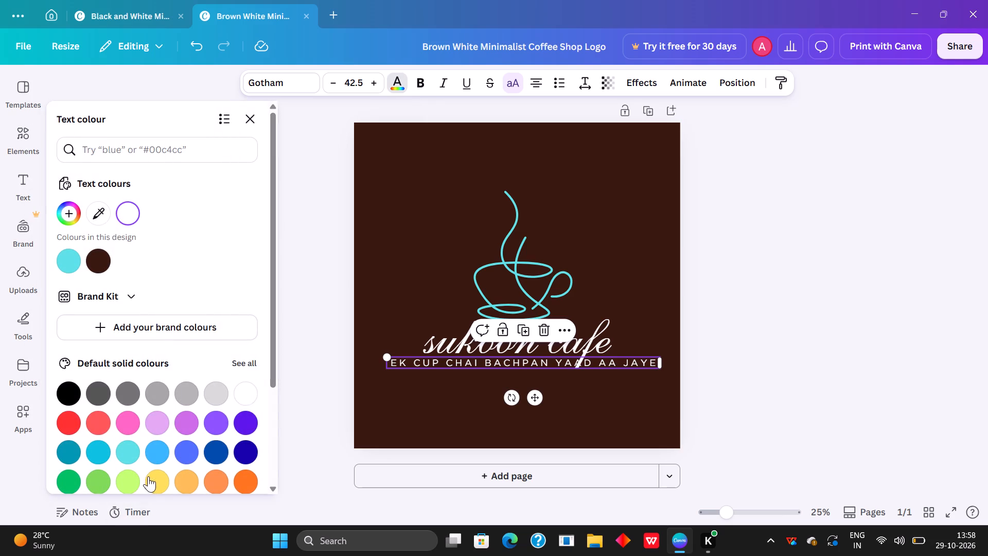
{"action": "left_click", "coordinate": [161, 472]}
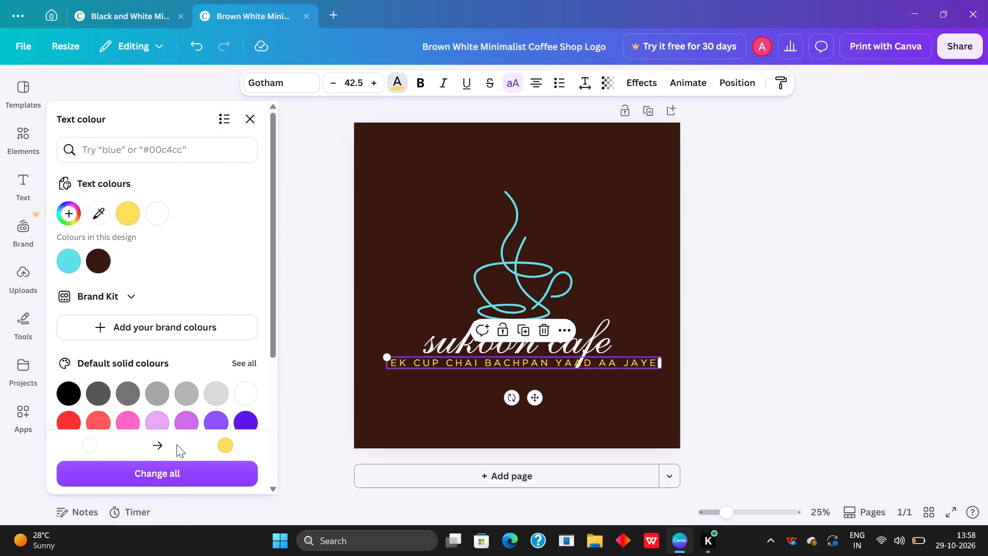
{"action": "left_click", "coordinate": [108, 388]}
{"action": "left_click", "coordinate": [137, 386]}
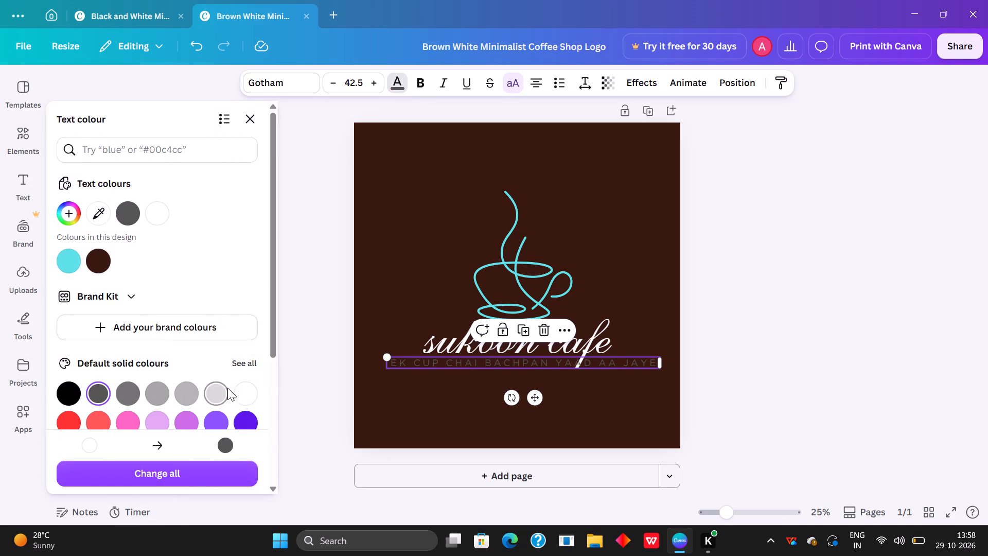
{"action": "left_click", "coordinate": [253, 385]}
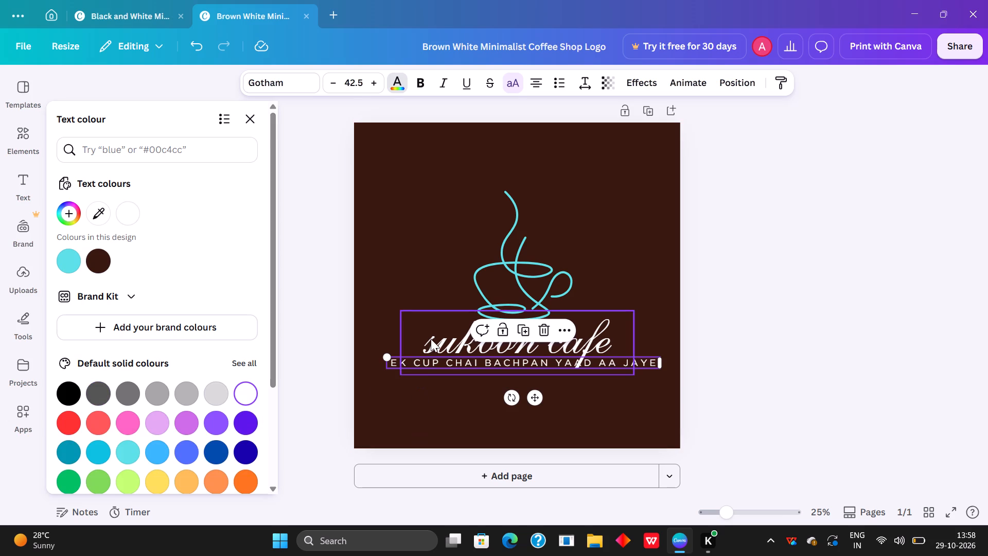
Recolour the "sukoon cafe" title to the design's turquoise blue (#5ce1e6).
{"action": "left_click", "coordinate": [431, 339]}
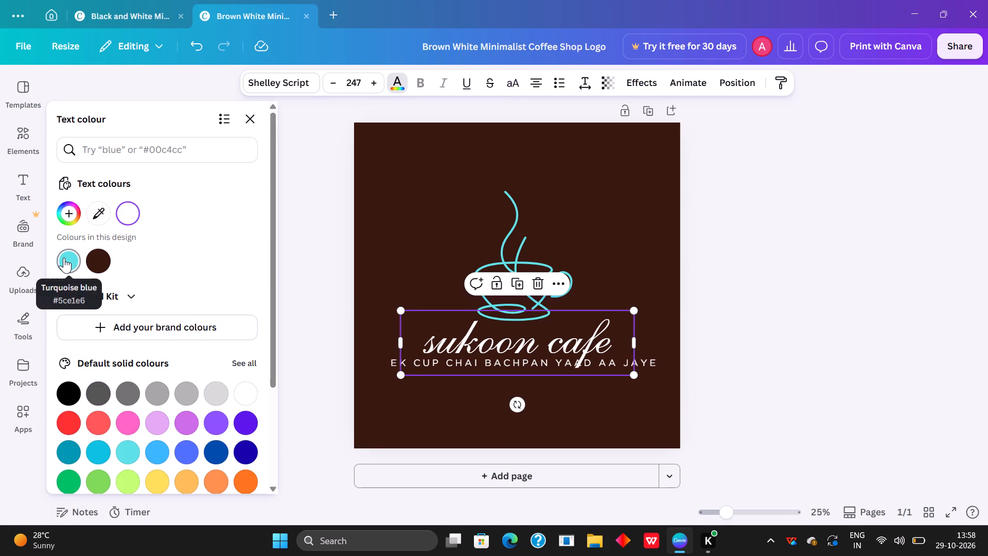
{"action": "left_click", "coordinate": [64, 257]}
Try pink and dark brown on the tagline, settle on the design's turquoise blue (#5ce1e6), and deselect it.
{"action": "left_click", "coordinate": [479, 366]}
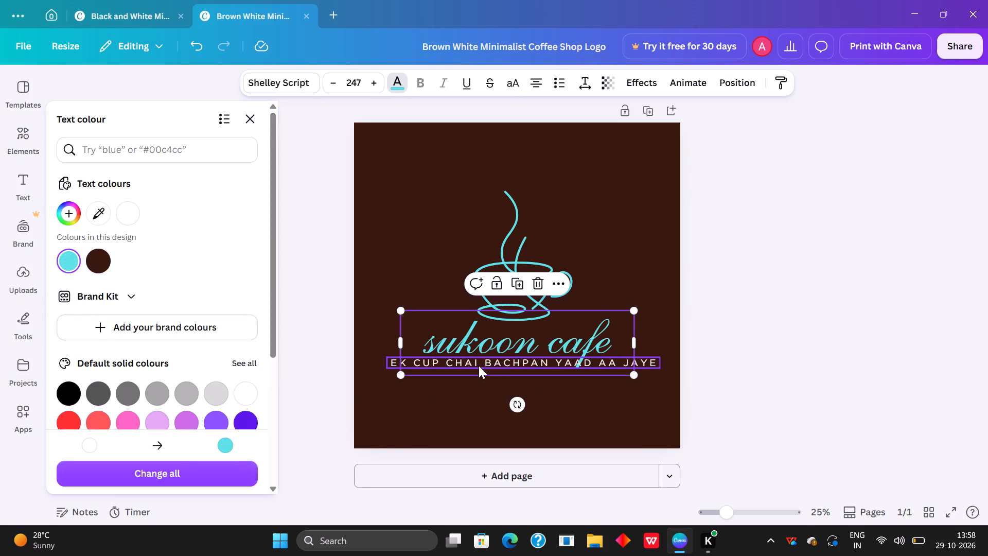
{"action": "left_click", "coordinate": [130, 422]}
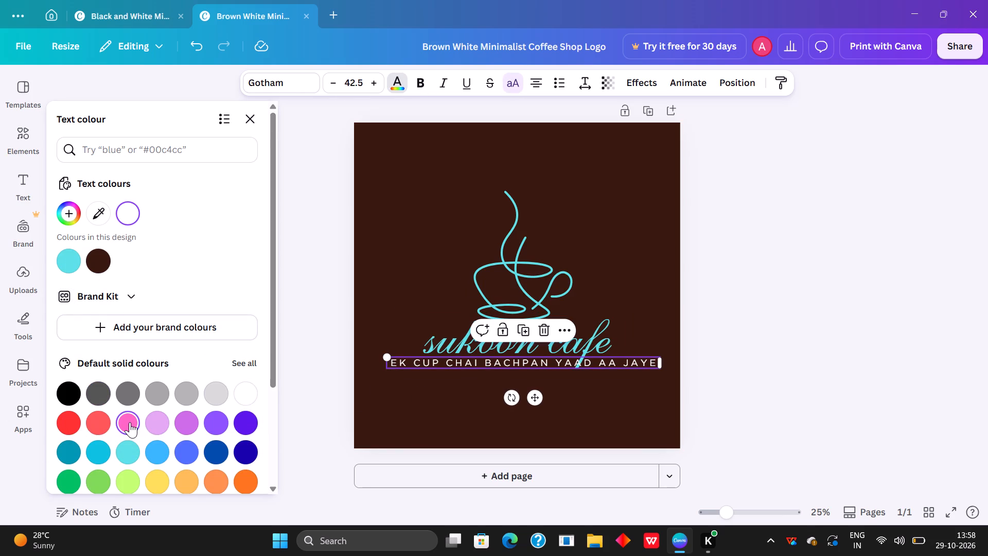
{"action": "left_click", "coordinate": [98, 256]}
{"action": "left_click", "coordinate": [71, 255]}
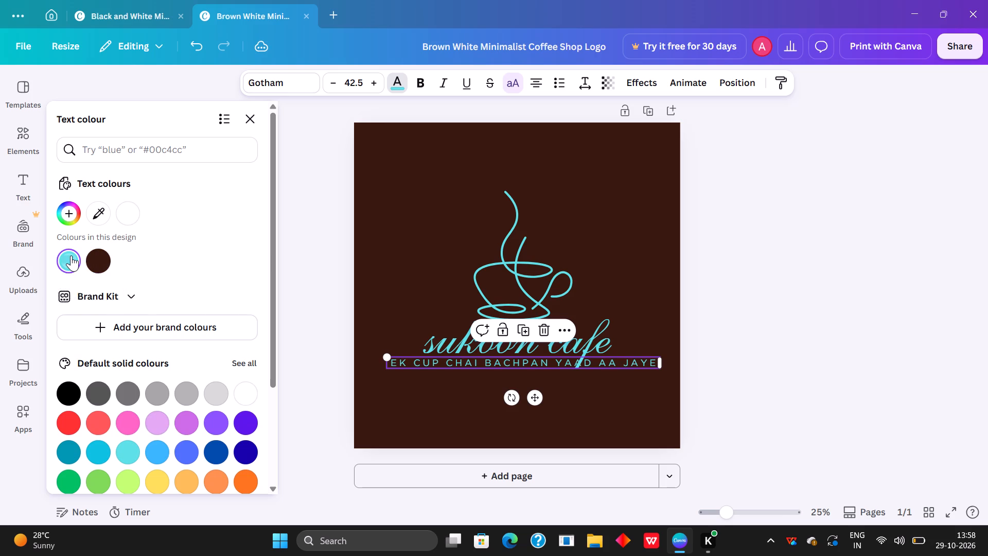
{"action": "left_click", "coordinate": [712, 228]}
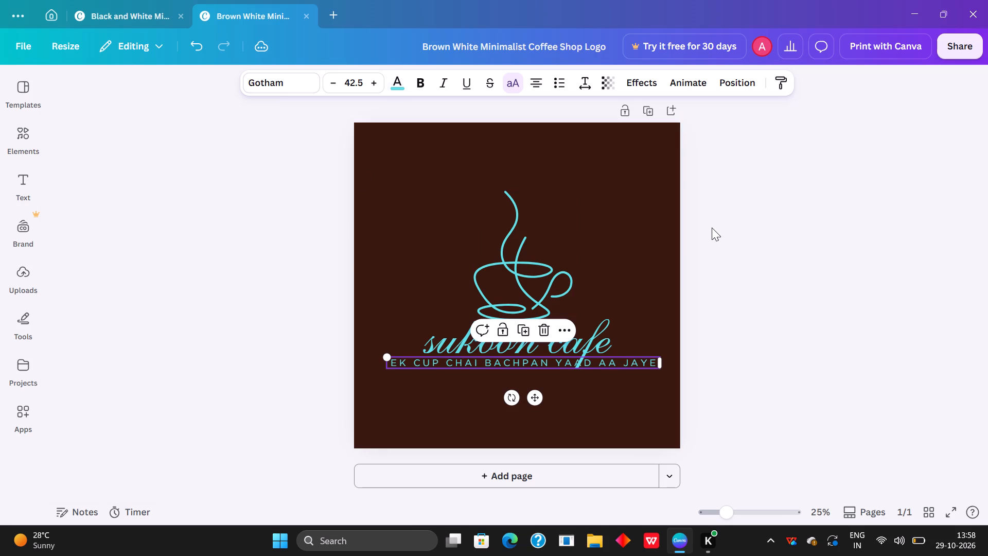
{"action": "left_click", "coordinate": [712, 228]}
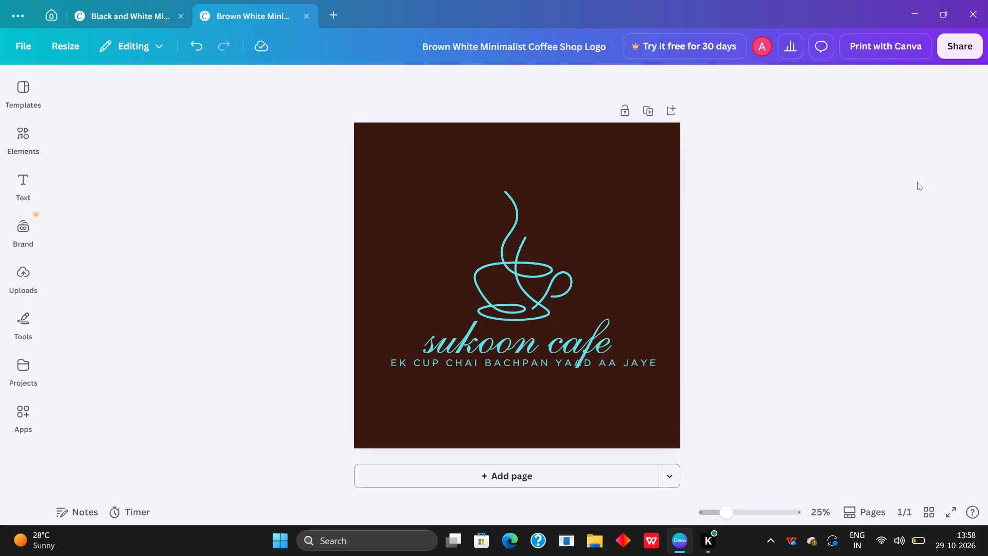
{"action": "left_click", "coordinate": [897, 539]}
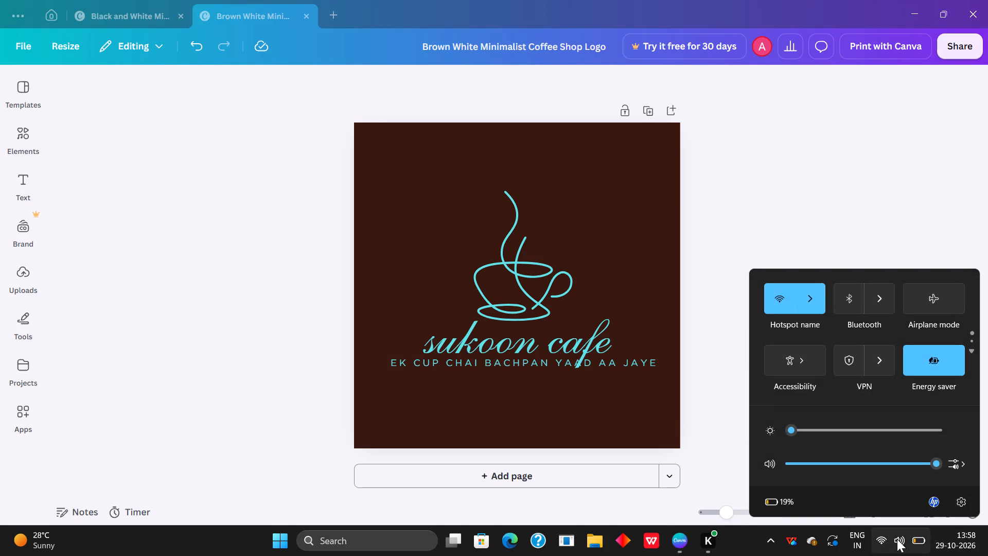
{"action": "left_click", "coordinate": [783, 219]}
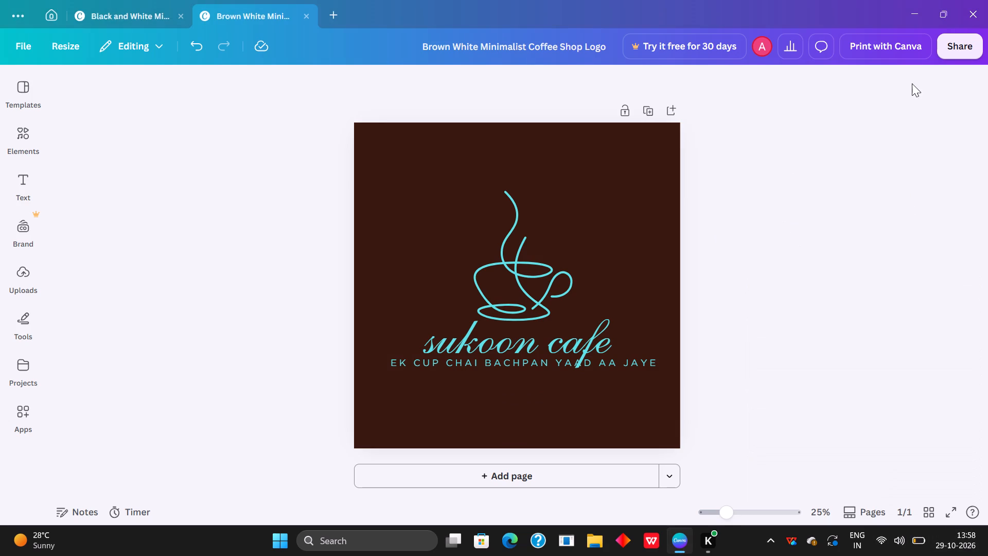
Download the finished brown logo as a PNG with the default size and quality settings.
{"action": "left_click_drag", "start_coordinate": [937, 44], "coordinate": [945, 32]}
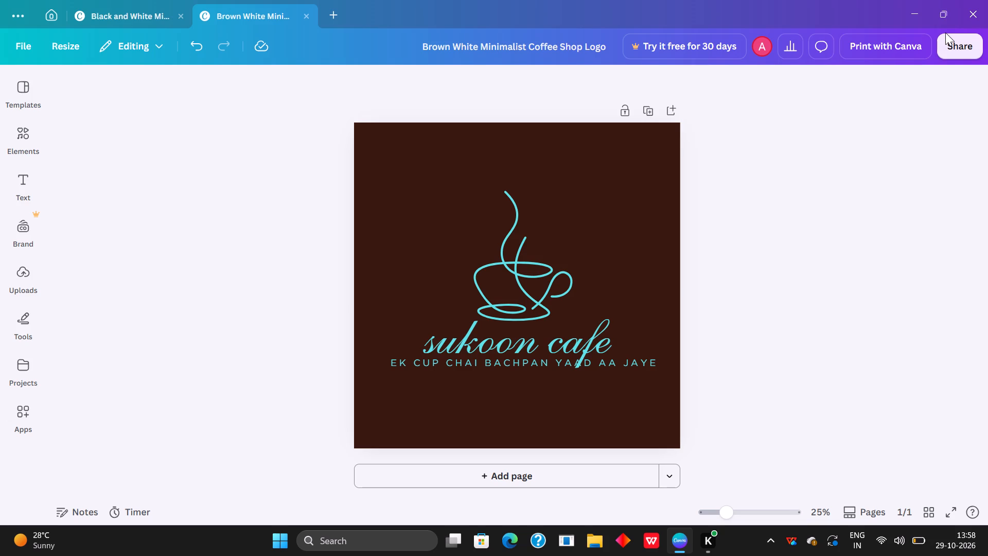
{"action": "left_click", "coordinate": [945, 32]}
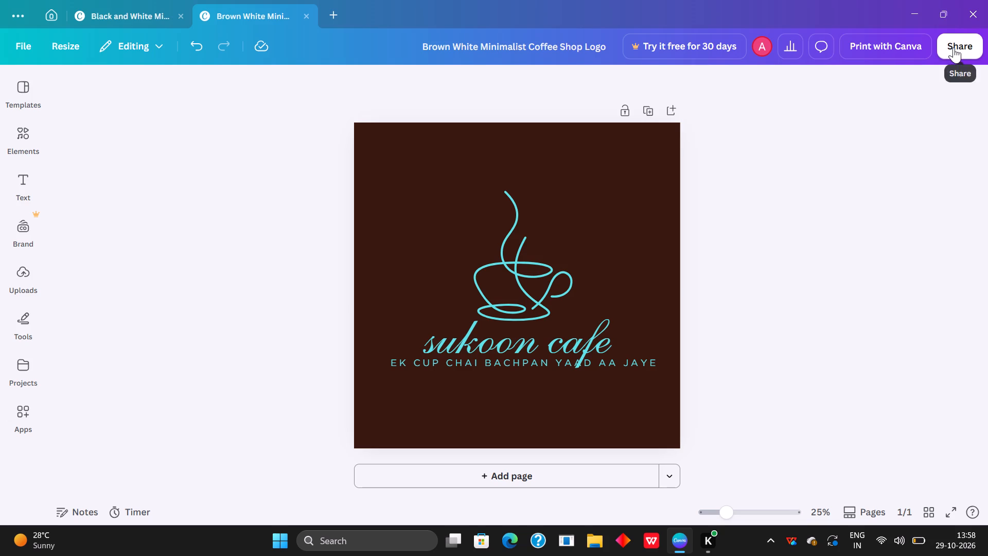
{"action": "left_click", "coordinate": [954, 47]}
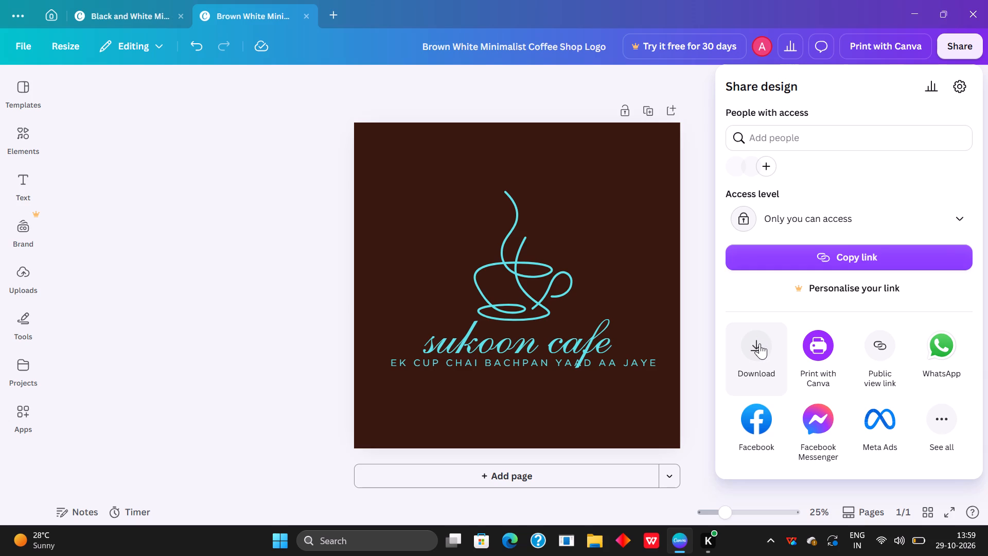
{"action": "left_click", "coordinate": [760, 343]}
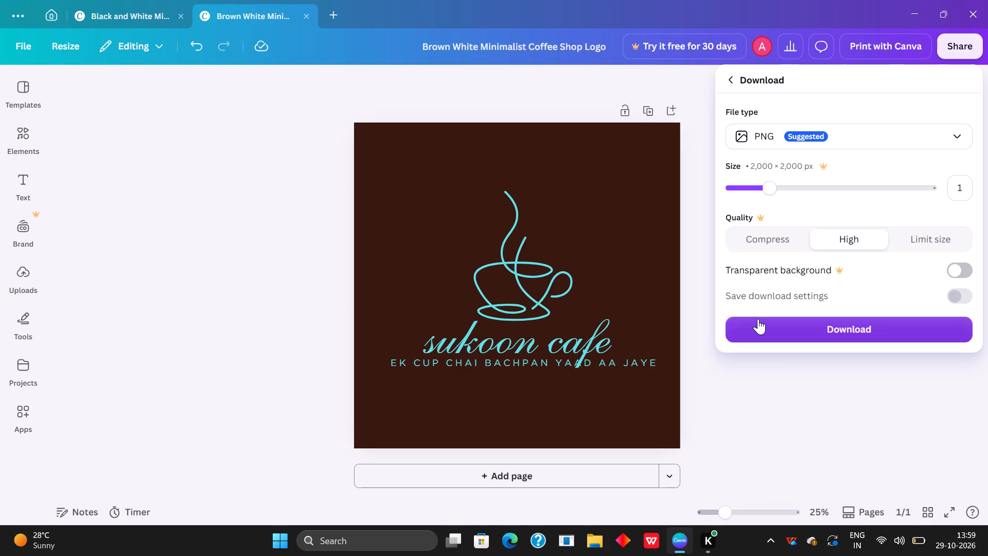
{"action": "left_click", "coordinate": [758, 320]}
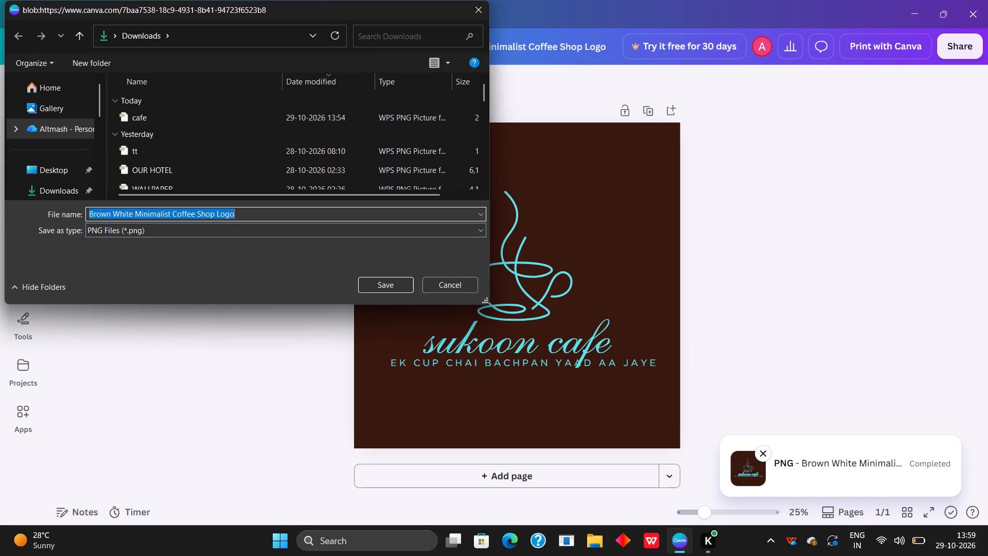
Save the exported PNG in the Downloads folder under the file name "sukoon cafe".
{"action": "key", "text": "BackSpace"}
{"action": "type", "text": "sukoo"}
{"action": "type", "text": "n cafe"}
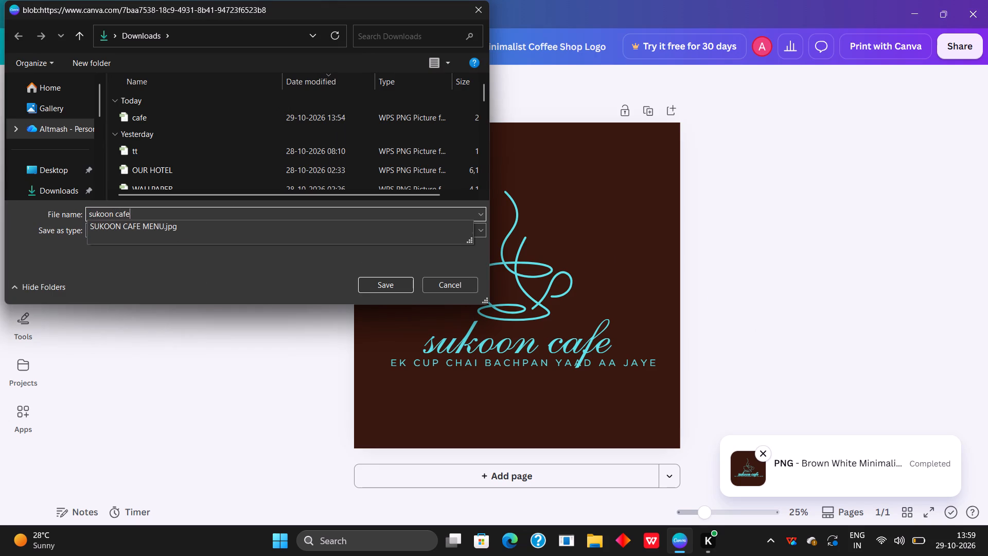
{"action": "key", "text": "space"}
{"action": "key", "text": "Return"}
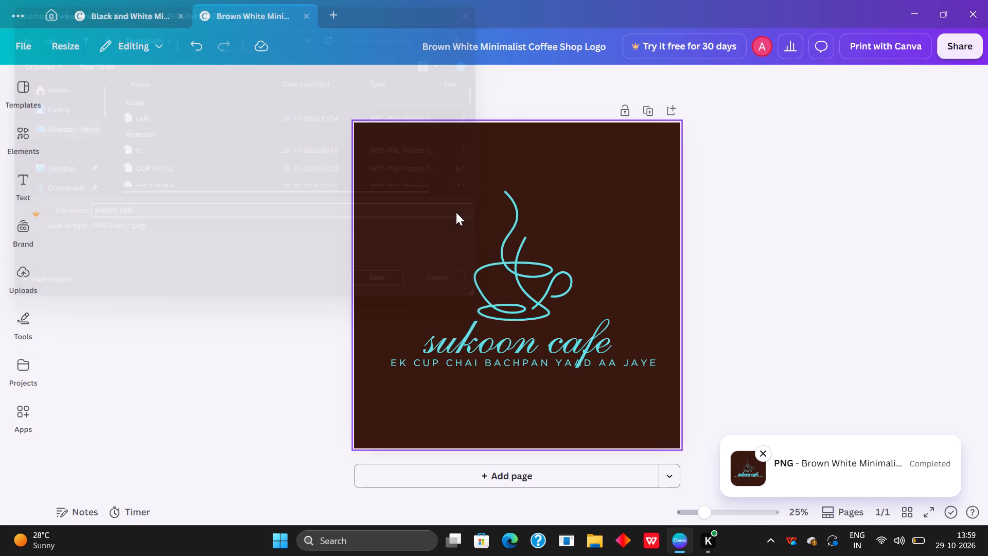
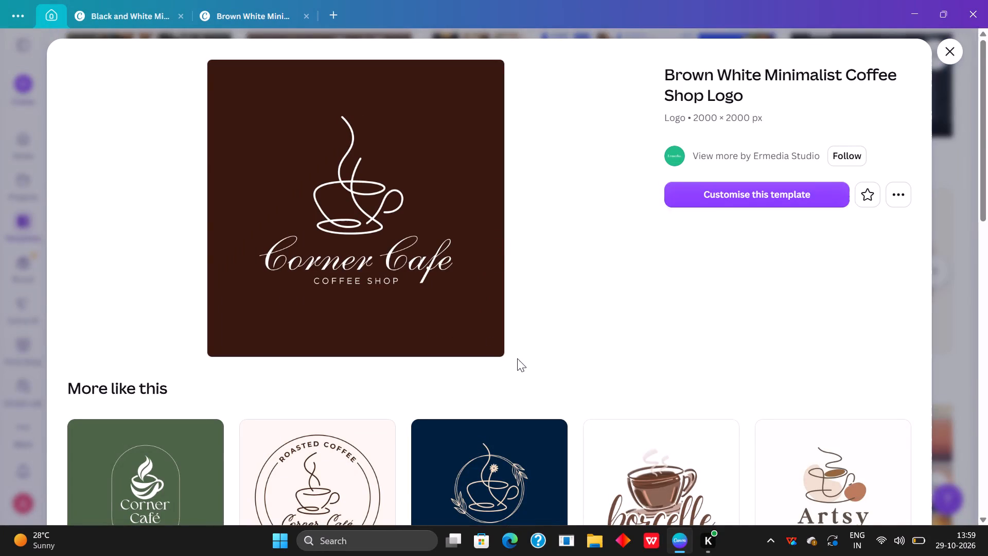
Find the Green and Gold Modern Coffee Shop Logo among the similar templates and open it for customising.
{"action": "scroll", "coordinate": [517, 358], "scroll_direction": "down", "scroll_amount": 3}
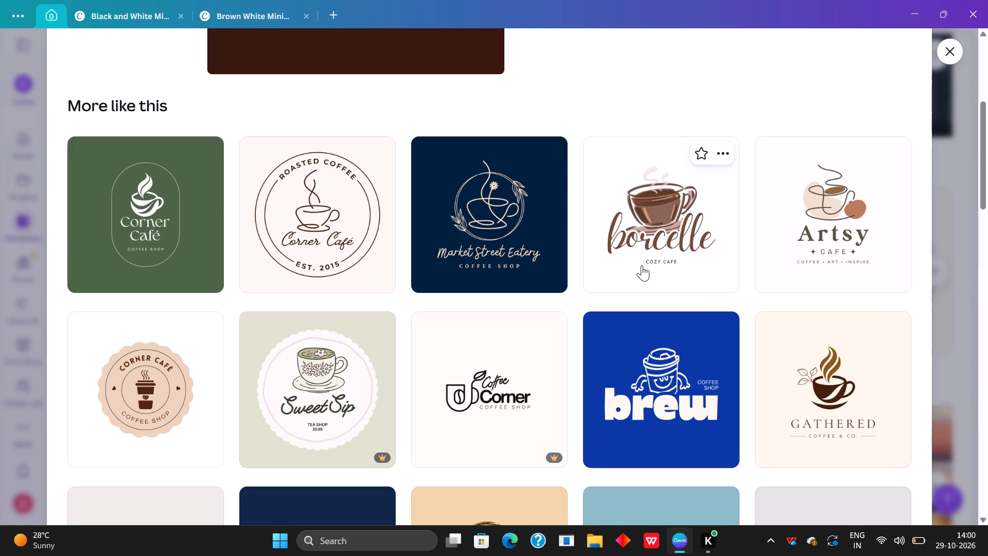
{"action": "scroll", "coordinate": [642, 265], "scroll_direction": "left", "scroll_amount": 10}
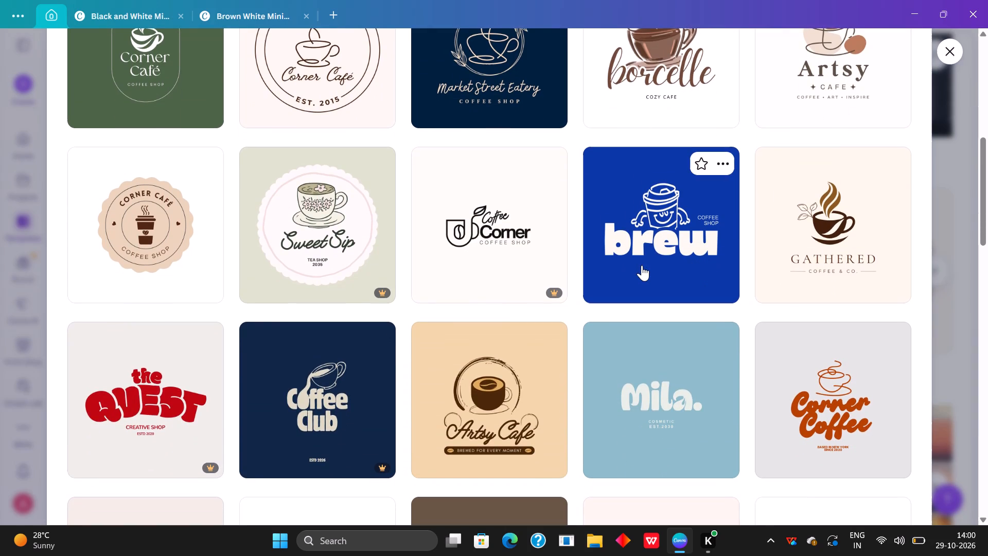
{"action": "scroll", "coordinate": [642, 265], "scroll_direction": "down", "scroll_amount": 2}
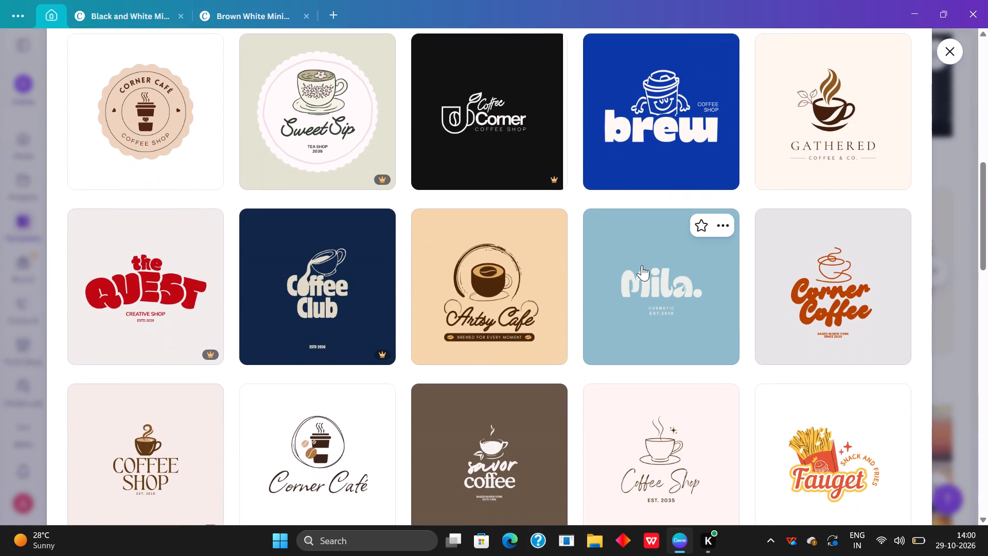
{"action": "scroll", "coordinate": [642, 265], "scroll_direction": "down", "scroll_amount": 1}
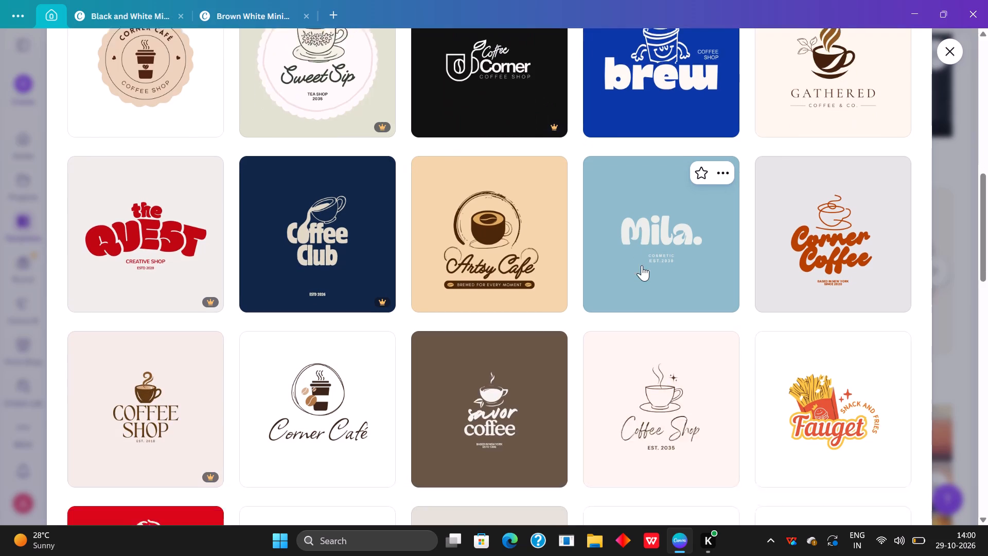
{"action": "scroll", "coordinate": [642, 265], "scroll_direction": "down", "scroll_amount": 1}
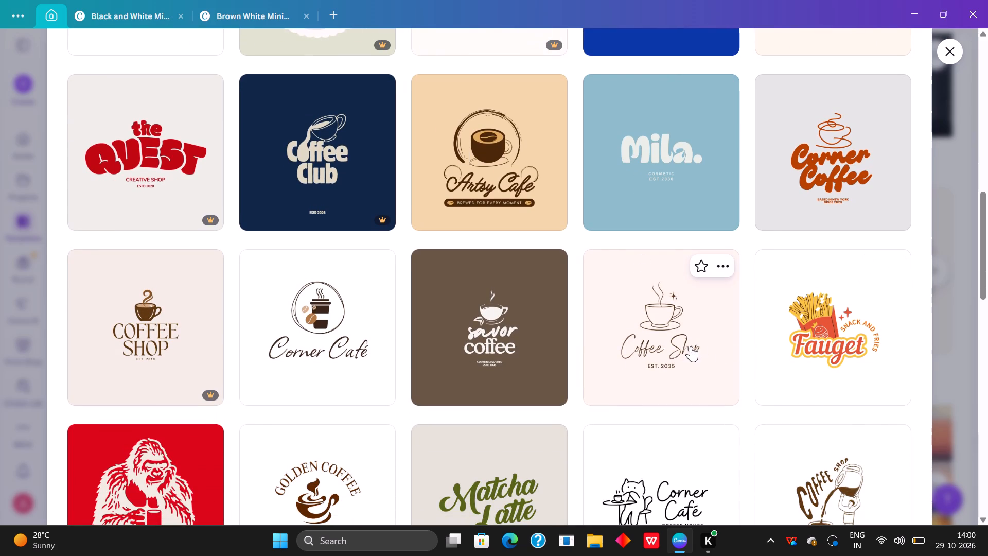
{"action": "scroll", "coordinate": [671, 354], "scroll_direction": "down", "scroll_amount": 1}
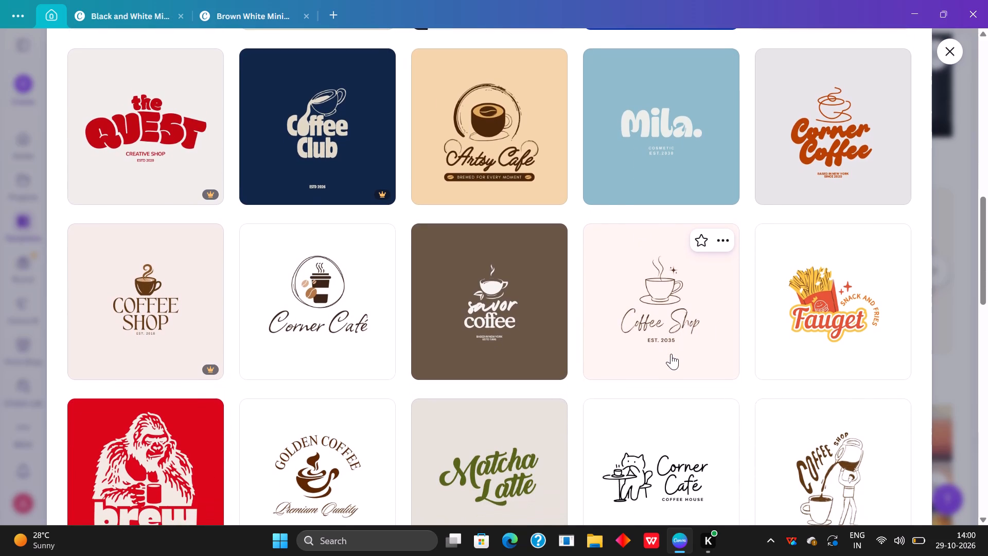
{"action": "scroll", "coordinate": [671, 354], "scroll_direction": "down", "scroll_amount": 1}
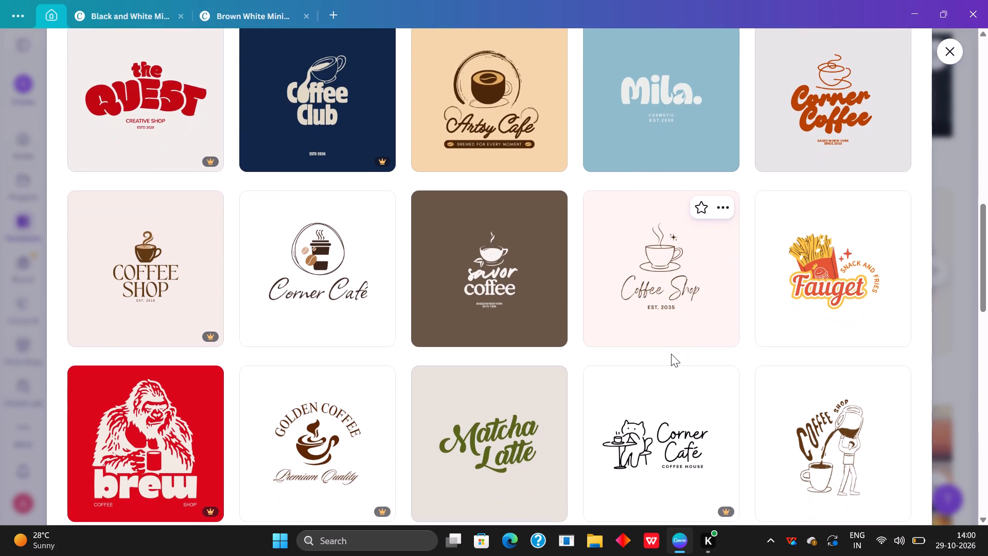
{"action": "scroll", "coordinate": [671, 354], "scroll_direction": "down", "scroll_amount": 2}
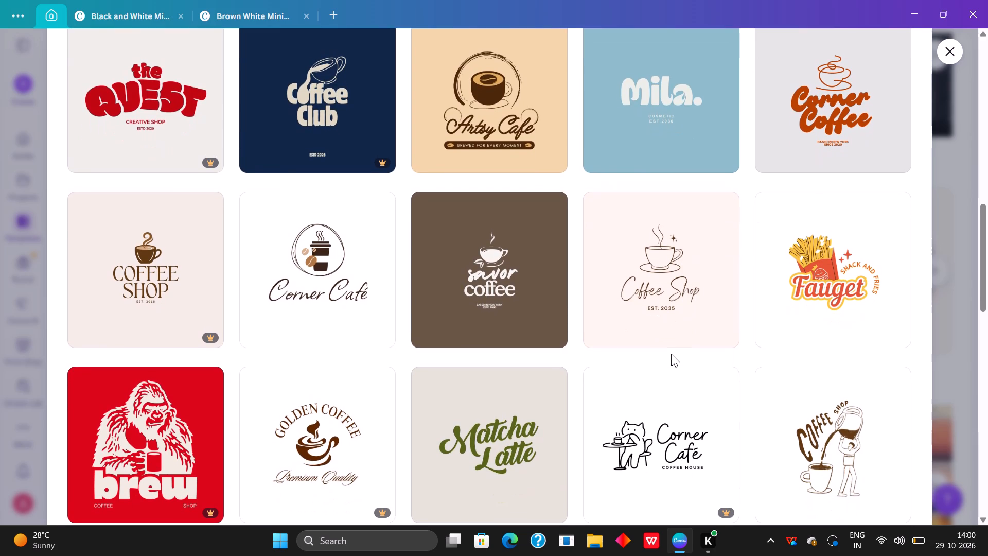
{"action": "scroll", "coordinate": [671, 354], "scroll_direction": "down", "scroll_amount": 1}
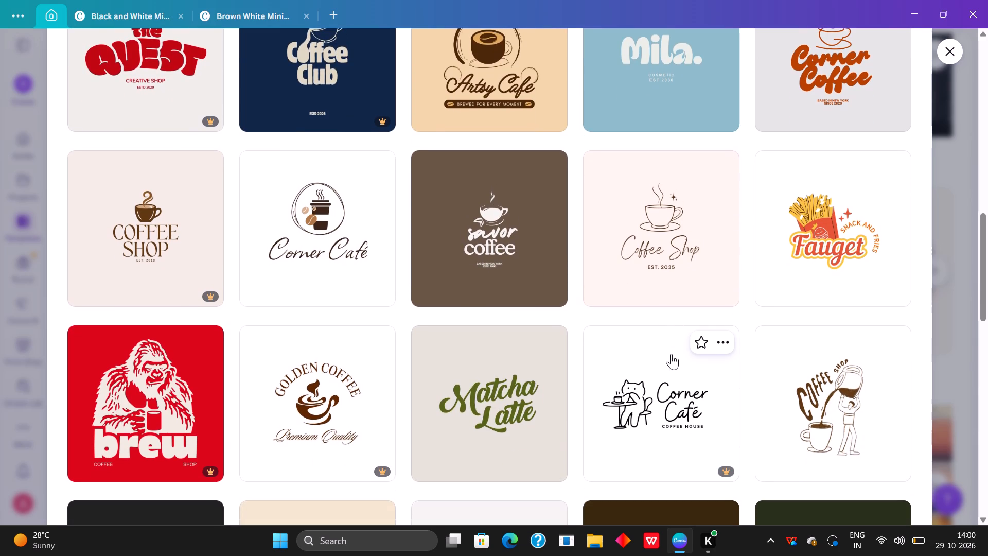
{"action": "scroll", "coordinate": [671, 354], "scroll_direction": "down", "scroll_amount": 1}
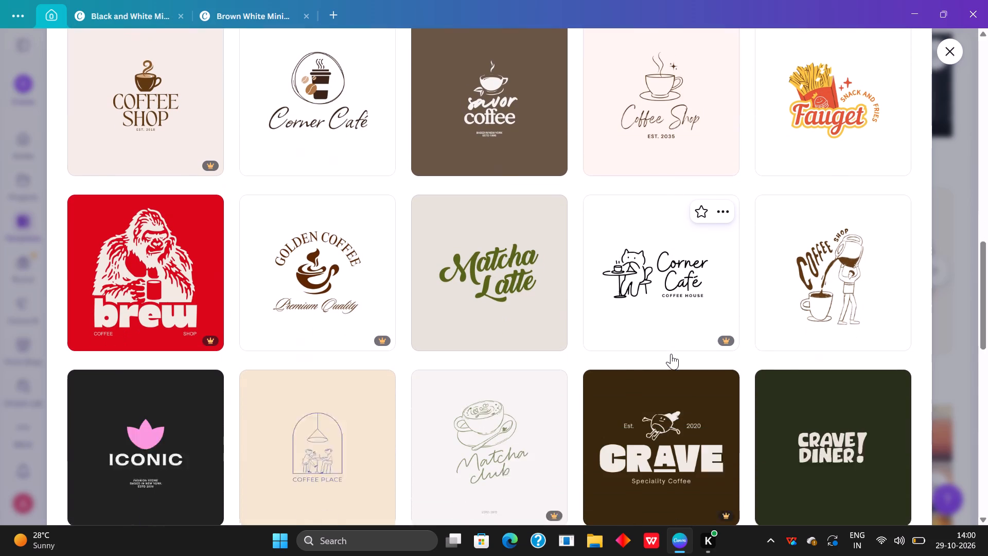
{"action": "scroll", "coordinate": [671, 354], "scroll_direction": "down", "scroll_amount": 2}
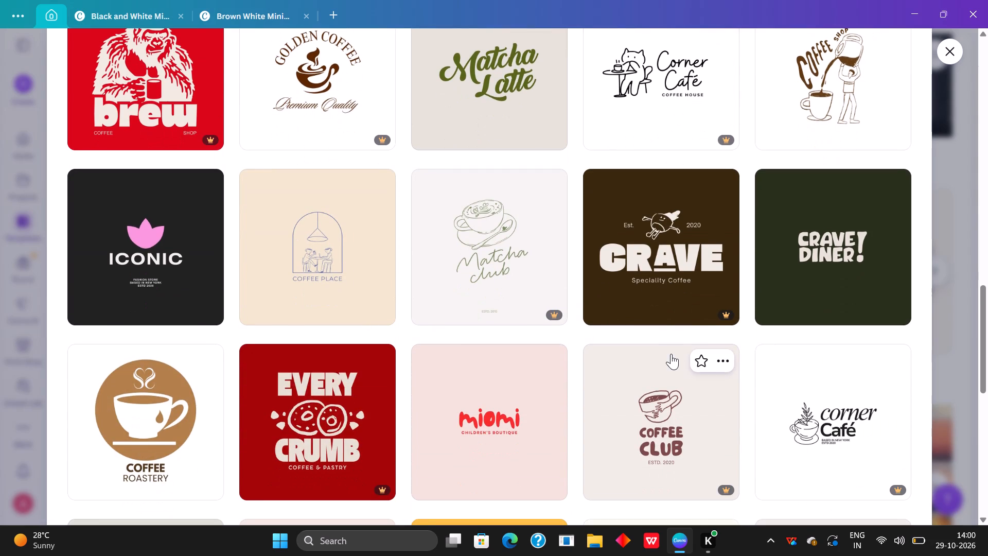
{"action": "scroll", "coordinate": [671, 354], "scroll_direction": "down", "scroll_amount": 2}
{"action": "scroll", "coordinate": [659, 314], "scroll_direction": "down", "scroll_amount": 4}
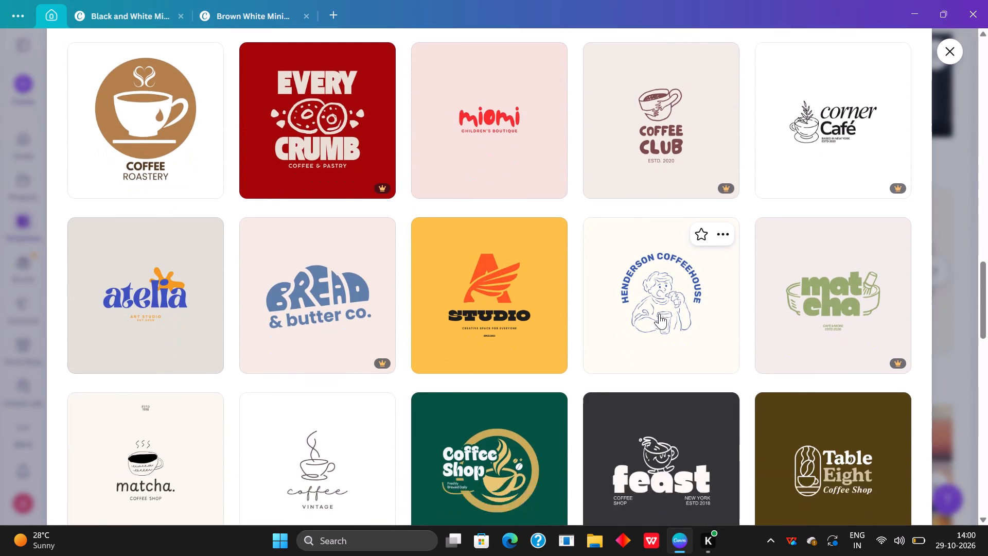
{"action": "scroll", "coordinate": [659, 314], "scroll_direction": "down", "scroll_amount": 3}
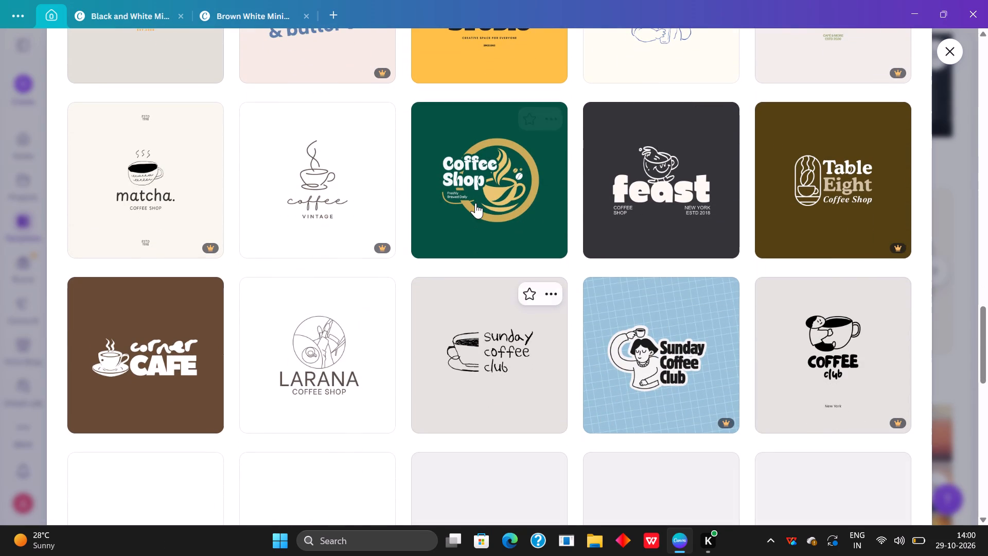
{"action": "left_click", "coordinate": [495, 178]}
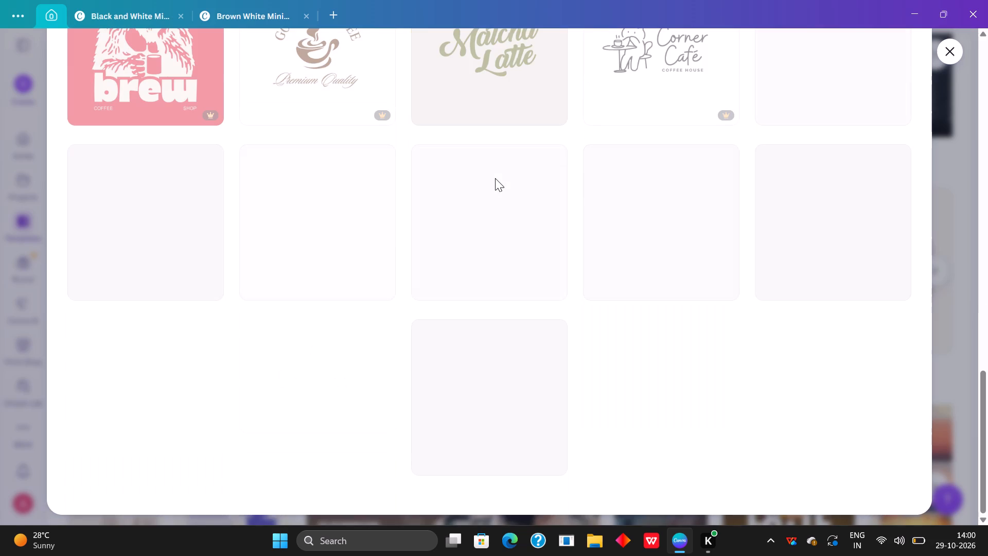
{"action": "scroll", "coordinate": [495, 178], "scroll_direction": "up", "scroll_amount": 7}
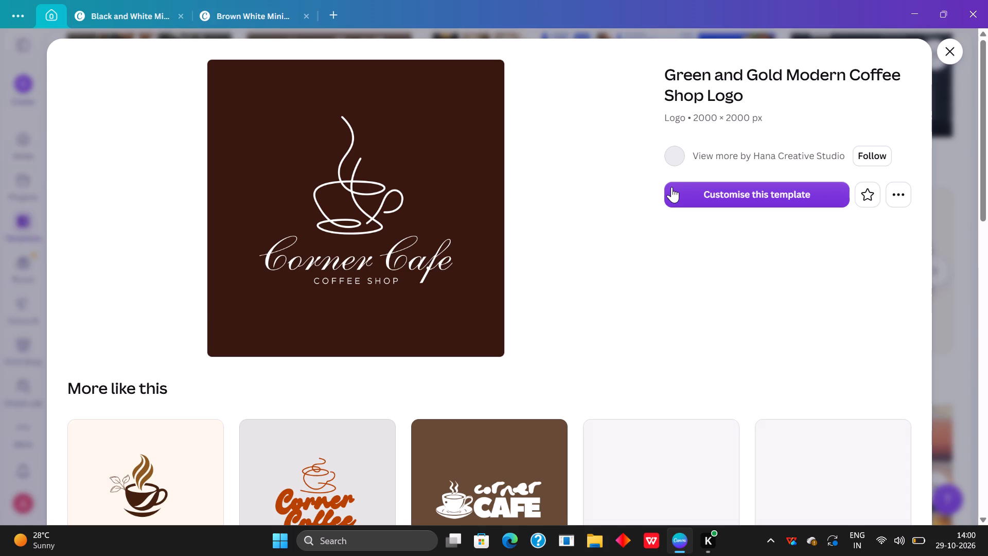
{"action": "left_click", "coordinate": [702, 188]}
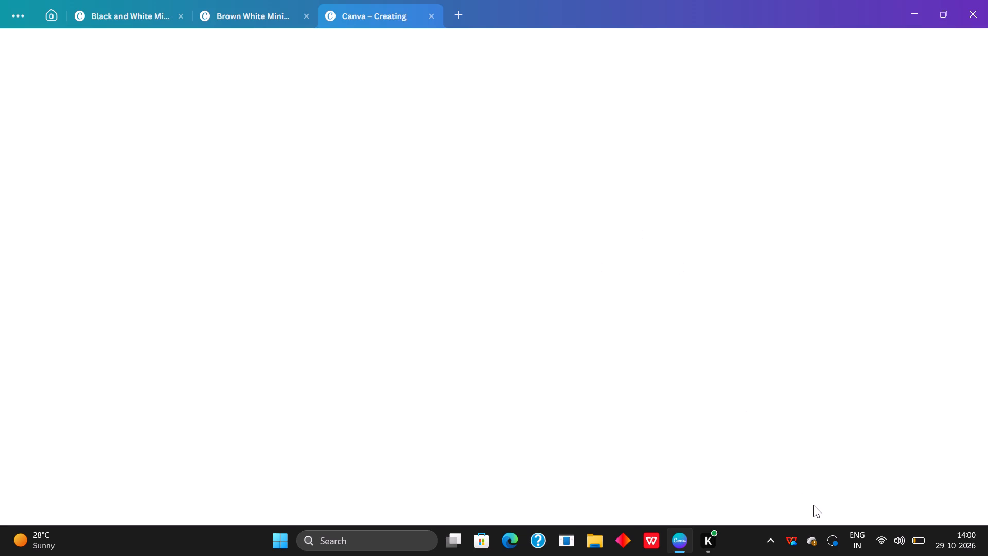
Switch the computer's Wi-Fi connection to the AndroidAP_2326 network and return to the logo design.
{"action": "left_click", "coordinate": [898, 542]}
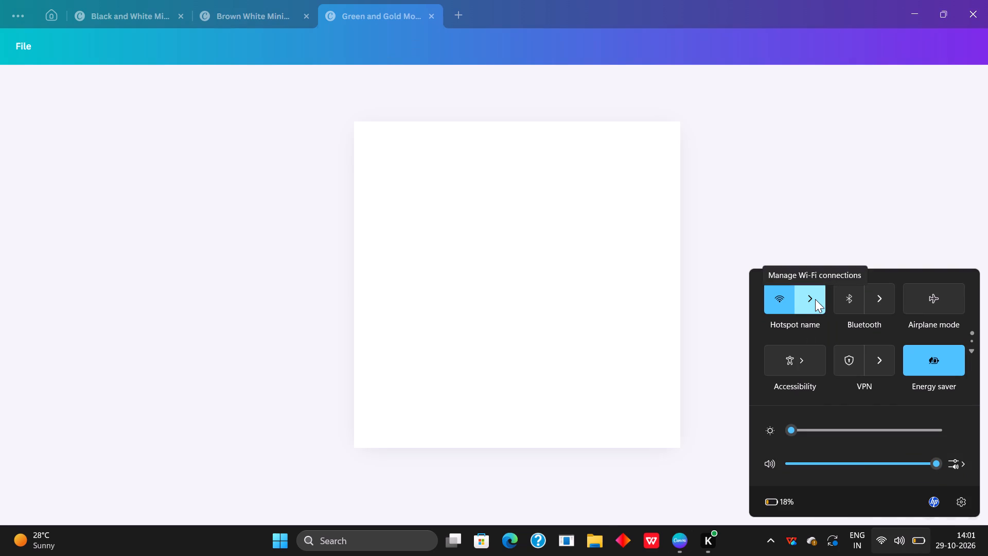
{"action": "left_click", "coordinate": [767, 213]}
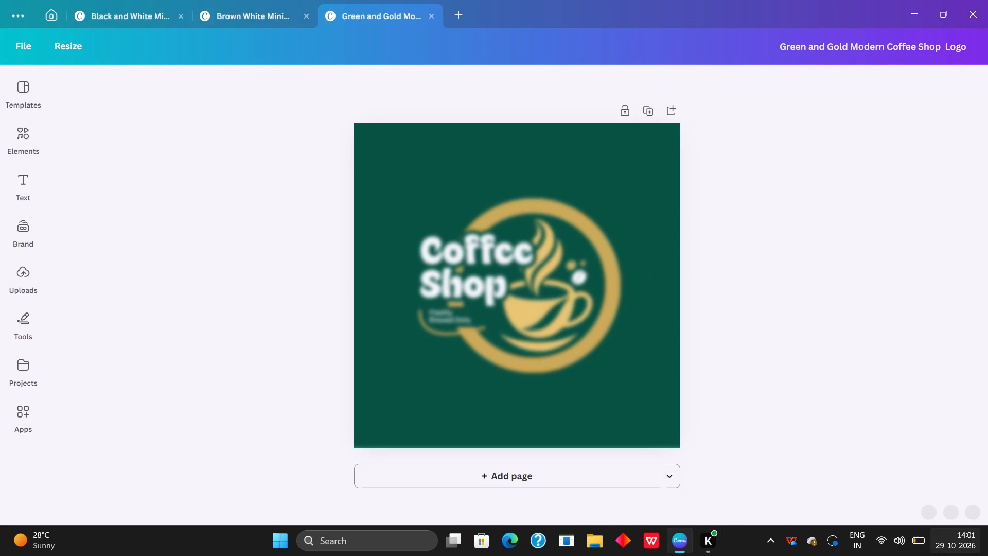
{"action": "left_click", "coordinate": [899, 545]}
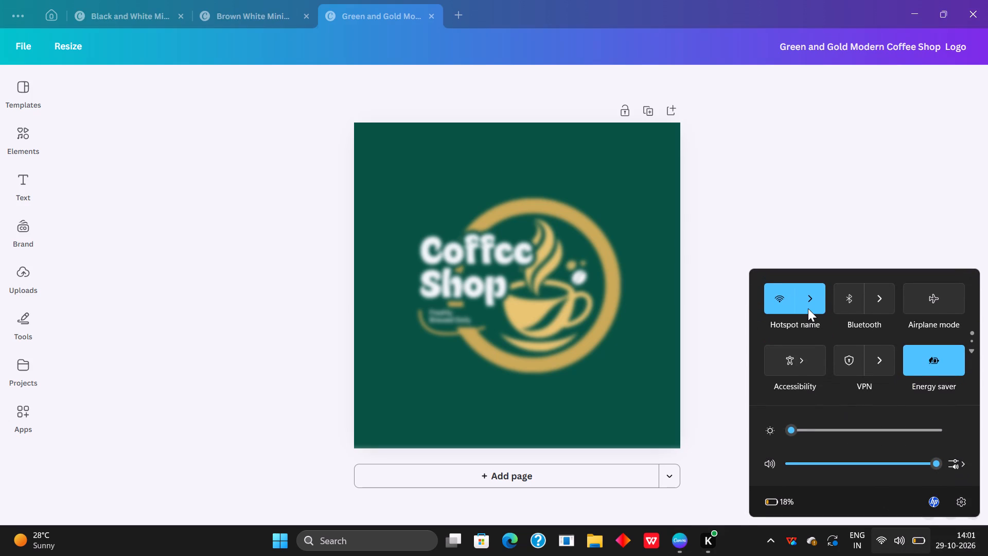
{"action": "left_click", "coordinate": [808, 308]}
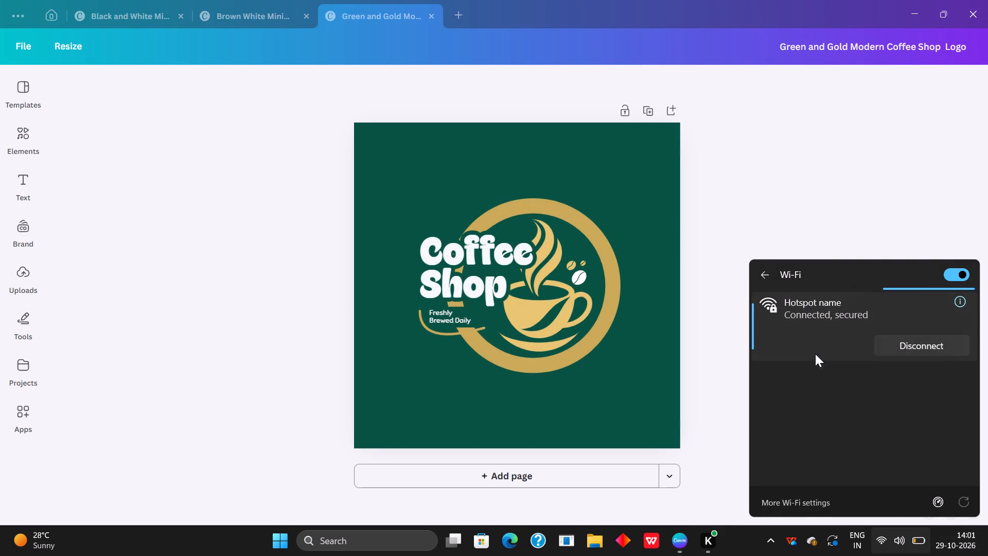
{"action": "left_click", "coordinate": [823, 381]}
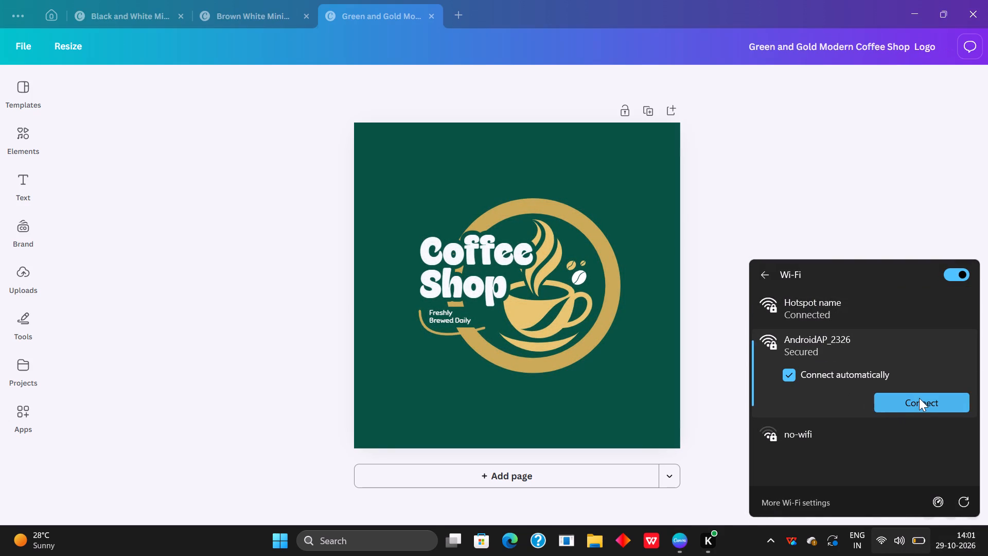
{"action": "left_click", "coordinate": [919, 398]}
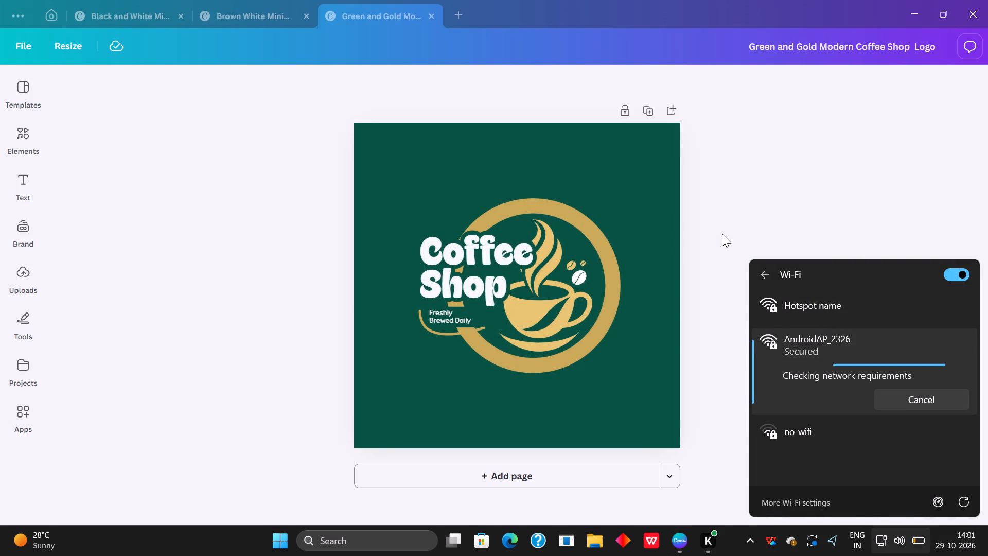
{"action": "left_click", "coordinate": [707, 206]}
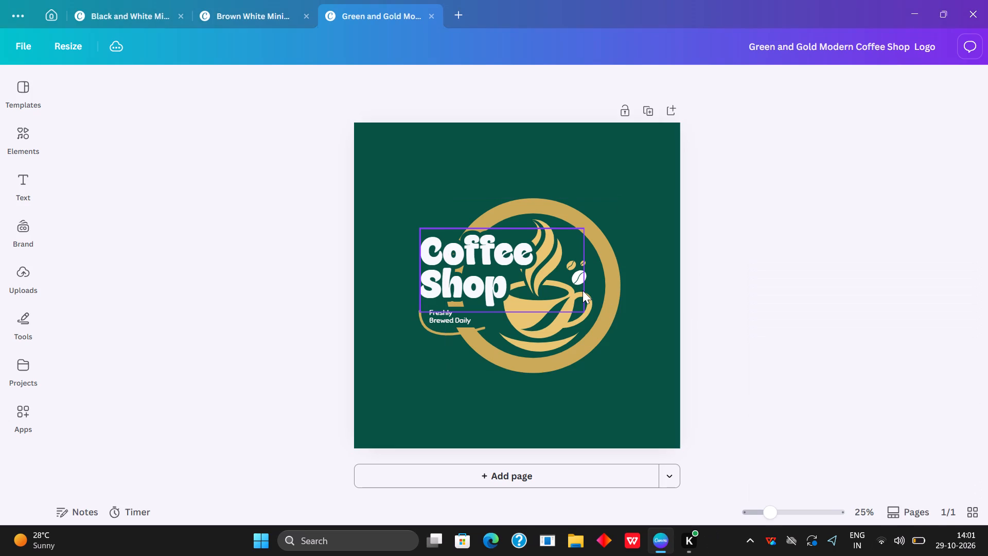
Clear the "Coffee Shop" title text in the green and gold logo, keeping its text box open for editing.
{"action": "double_click", "coordinate": [466, 249]}
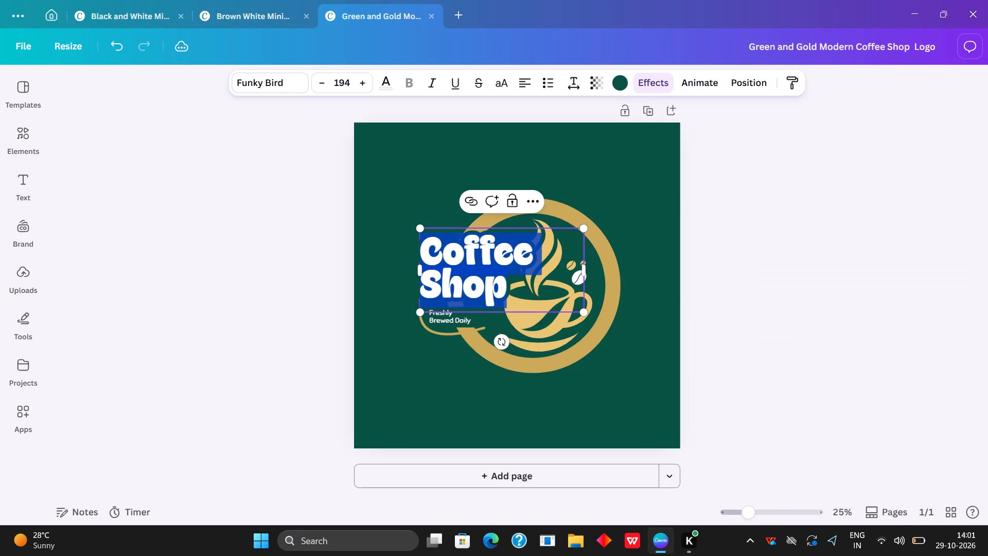
{"action": "key", "text": "BackSpace"}
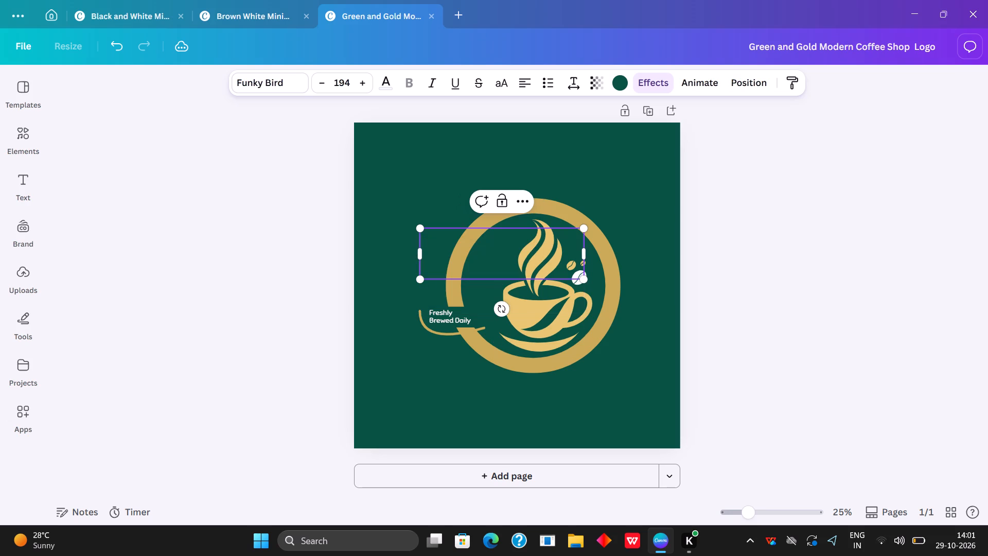
Replace the template's main title with "sukoon cafe" and deselect it.
{"action": "type", "text": "su"}
{"action": "type", "text": "koon cafe"}
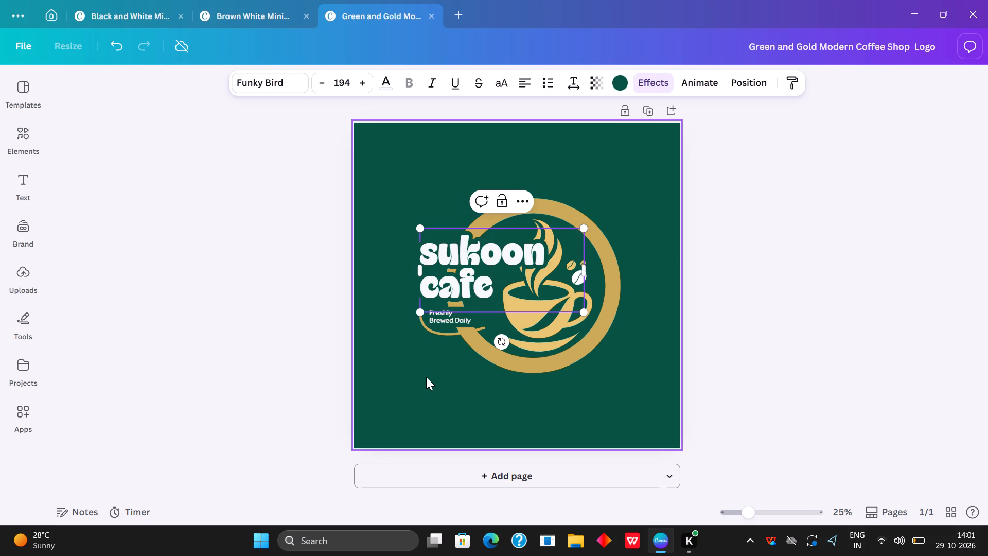
{"action": "left_click", "coordinate": [426, 377]}
Replace the "Freshly Brewed Daily" tagline with "ek cup chai" and, on a new line, "se jaan aajyye".
{"action": "double_click", "coordinate": [440, 312]}
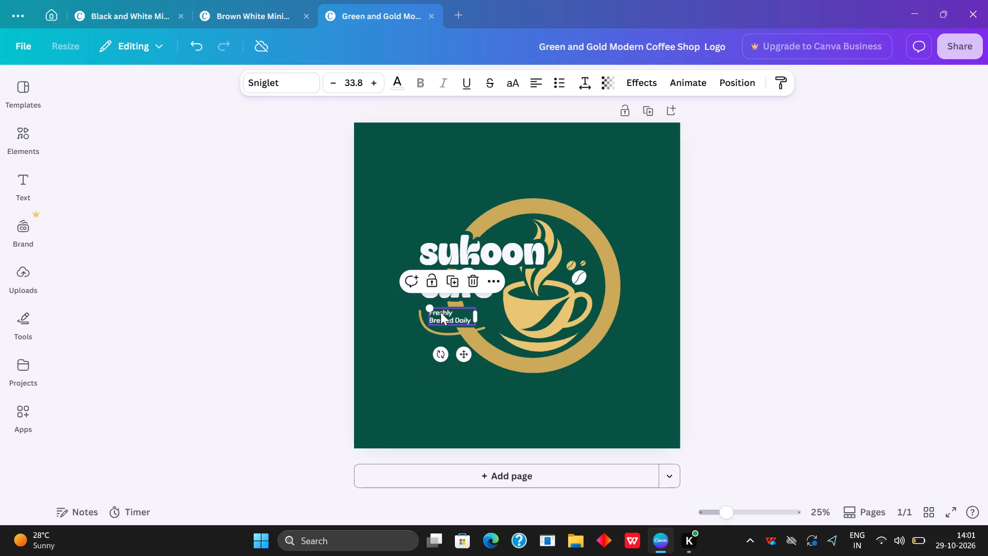
{"action": "key", "text": "BackSpace"}
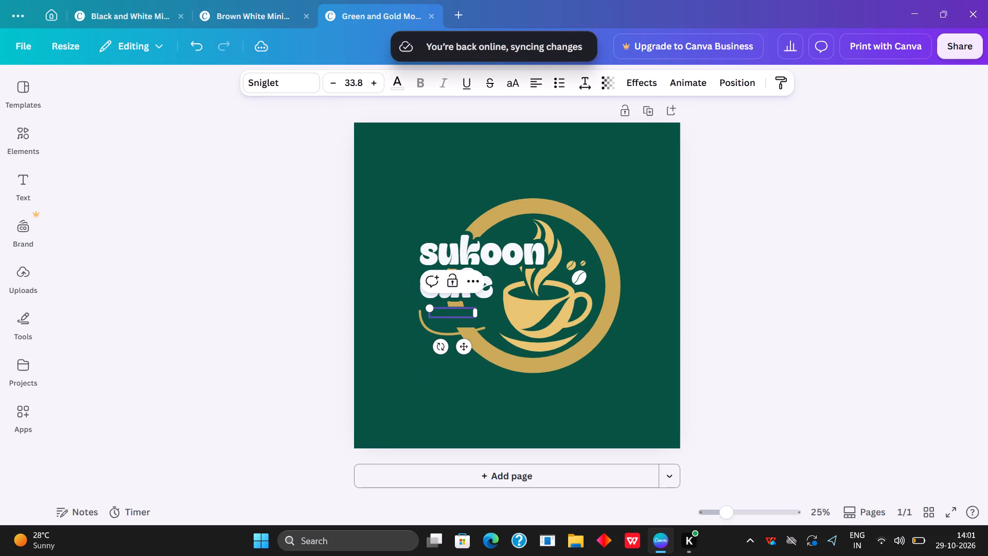
{"action": "type", "text": "ek cup"}
{"action": "key", "text": "space"}
{"action": "type", "text": "chai"}
{"action": "key", "text": "space"}
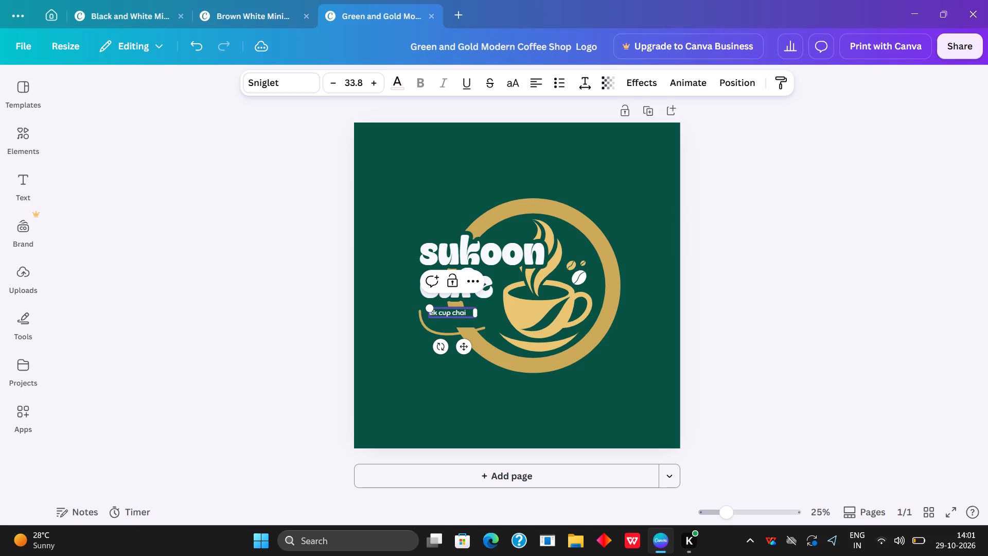
{"action": "key", "text": "Return"}
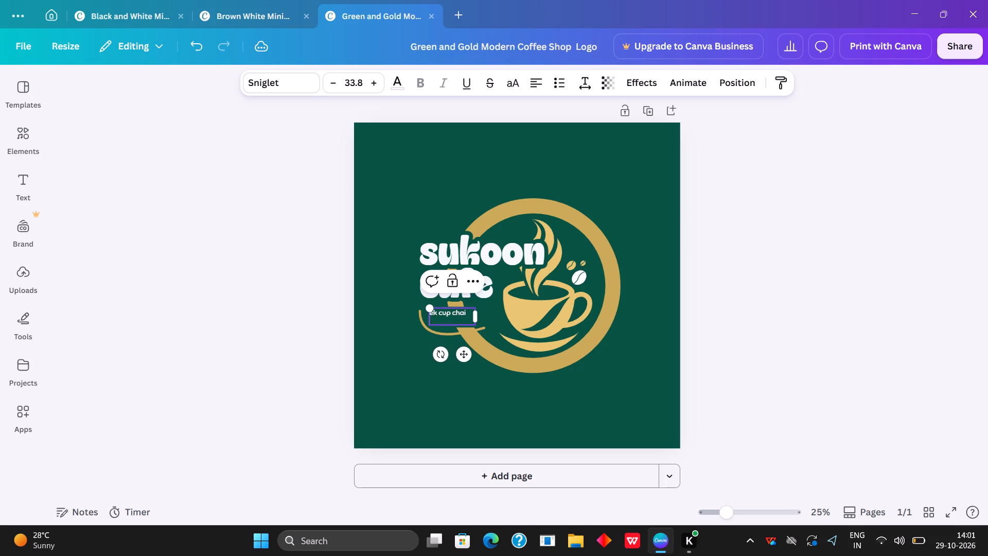
{"action": "type", "text": "se dd"}
{"action": "key", "text": "BackSpace"}
{"action": "key", "text": "BackSpace"}
{"action": "type", "text": "jaan aaj"}
{"action": "type", "text": "yye"}
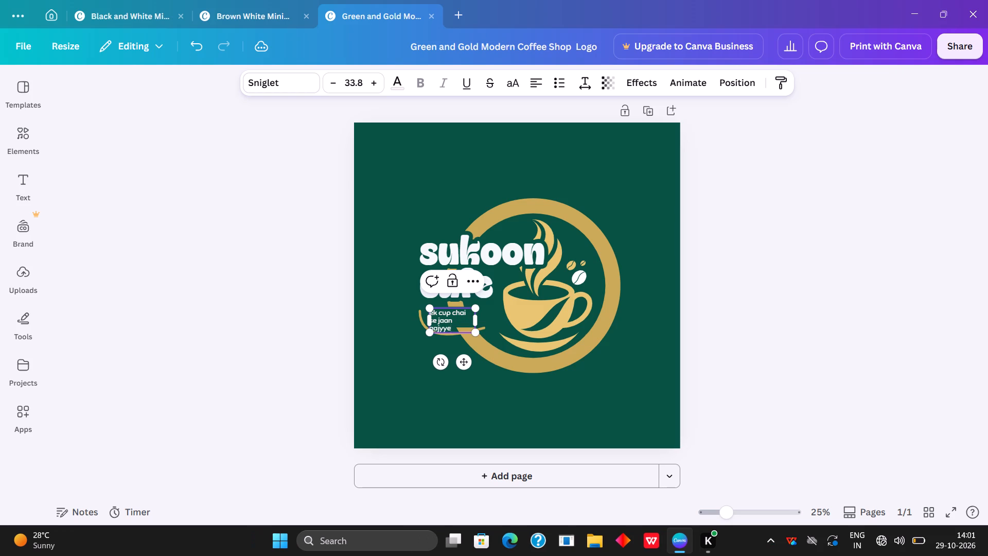
Widen the tagline's text box to about 301 so that "se jaan aajyye" fits on one line, and deselect it.
{"action": "left_click", "coordinate": [478, 324]}
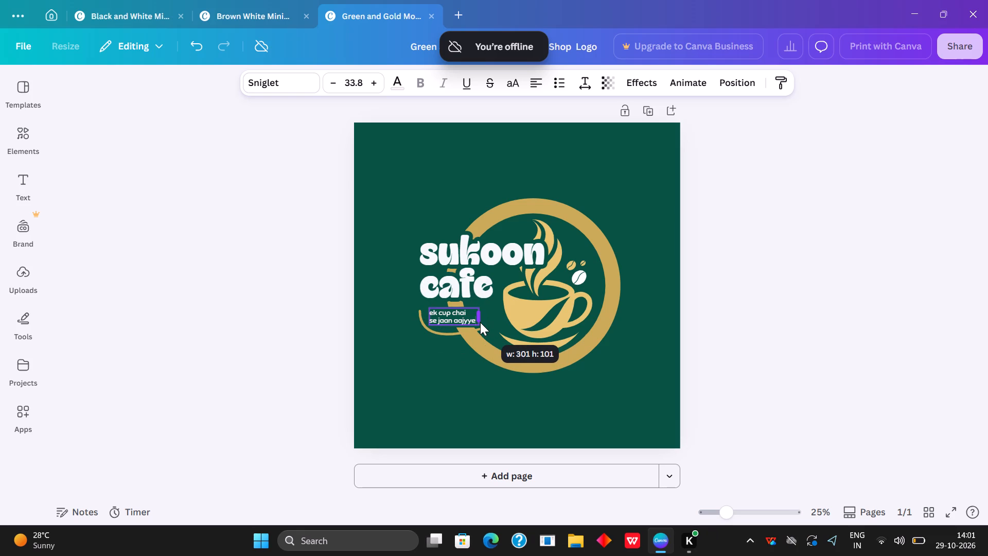
{"action": "left_click", "coordinate": [372, 303]}
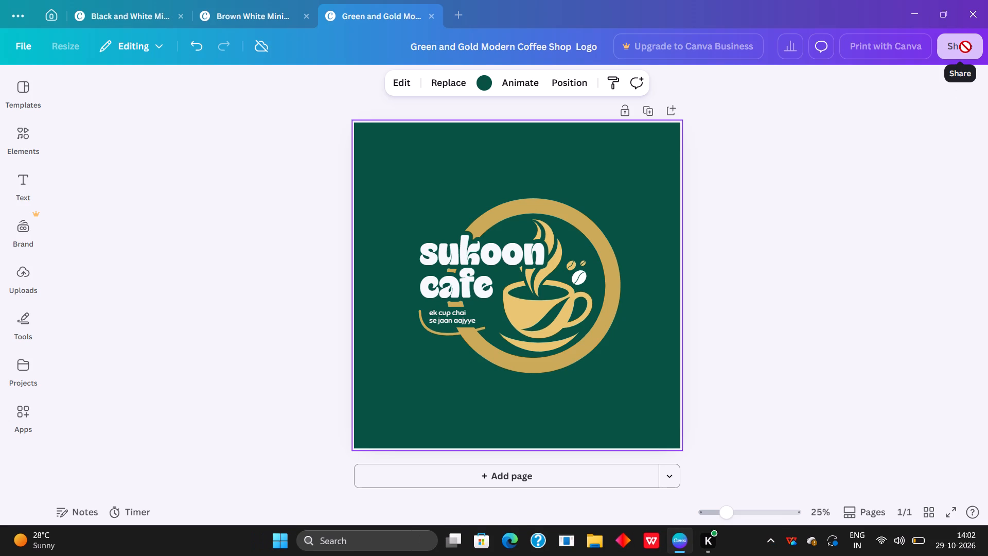
Change the logo's background colour to white.
{"action": "left_click", "coordinate": [662, 181]}
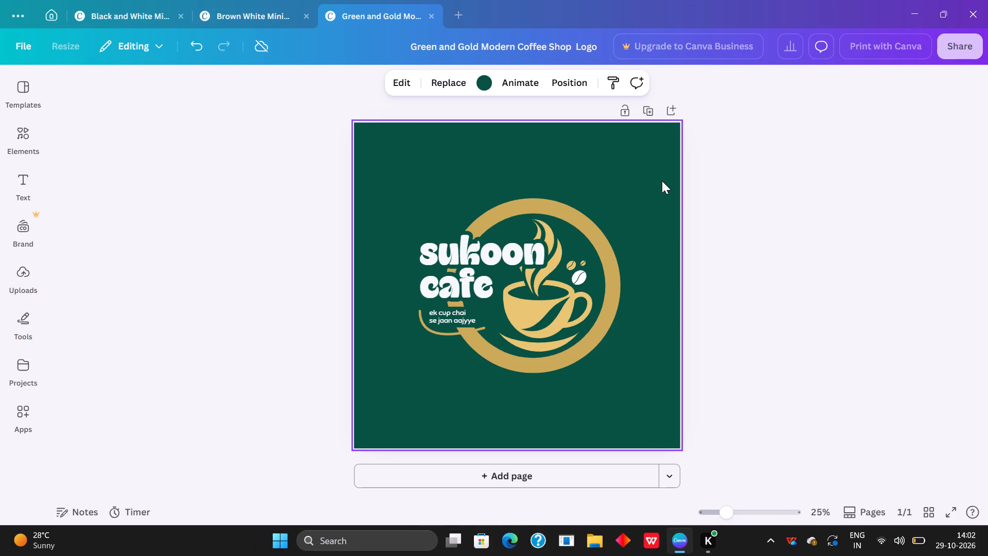
{"action": "double_click", "coordinate": [615, 169]}
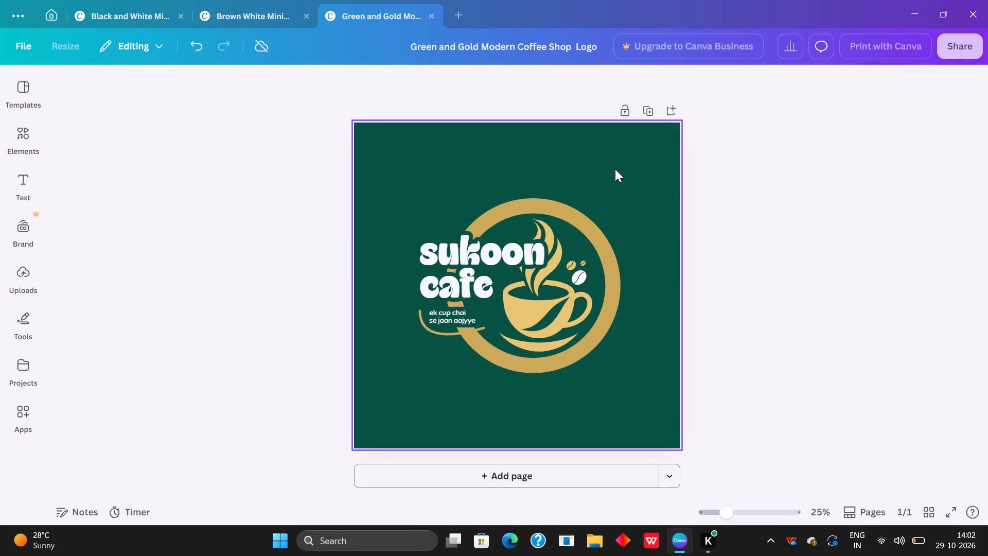
{"action": "left_click", "coordinate": [485, 81]}
{"action": "left_click", "coordinate": [239, 307]}
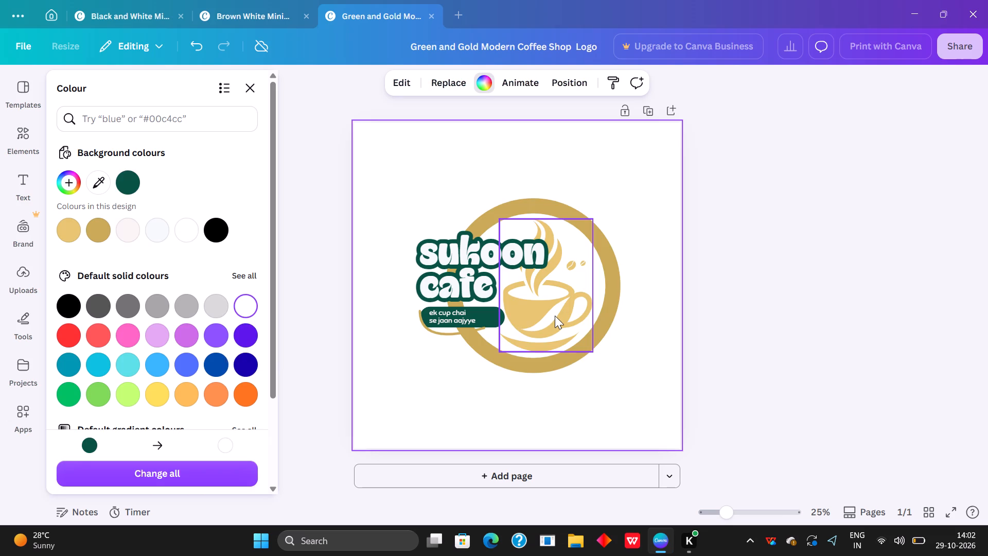
Try white and light gold on the rounded shape behind the tagline, settle on the design's darker gold (#c9aa56), and deselect it.
{"action": "left_click", "coordinate": [489, 314]}
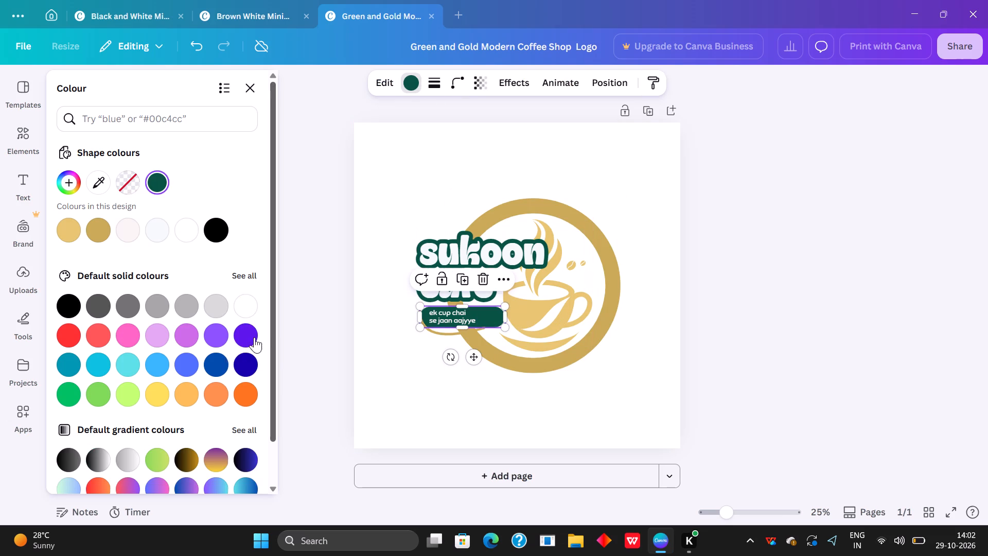
{"action": "left_click", "coordinate": [240, 300]}
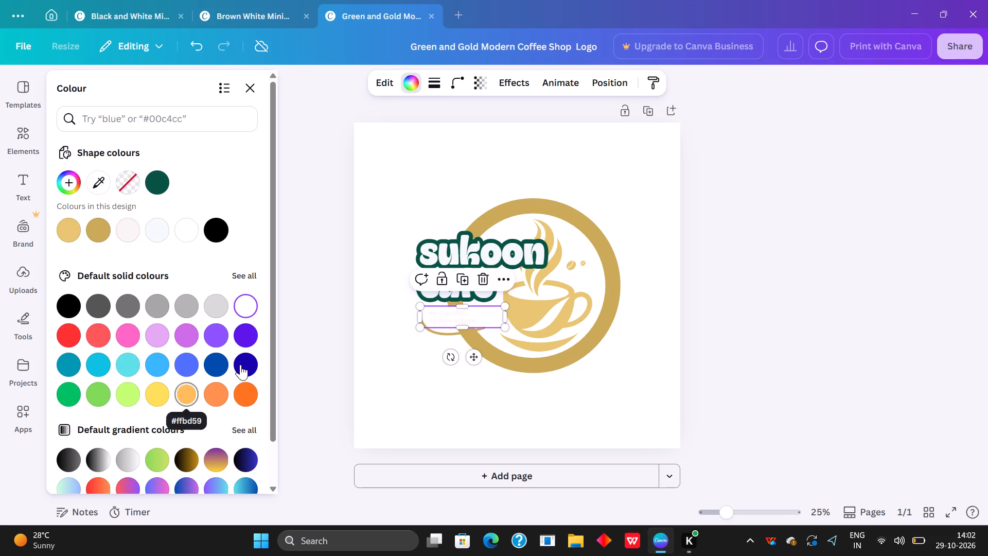
{"action": "left_click", "coordinate": [67, 230]}
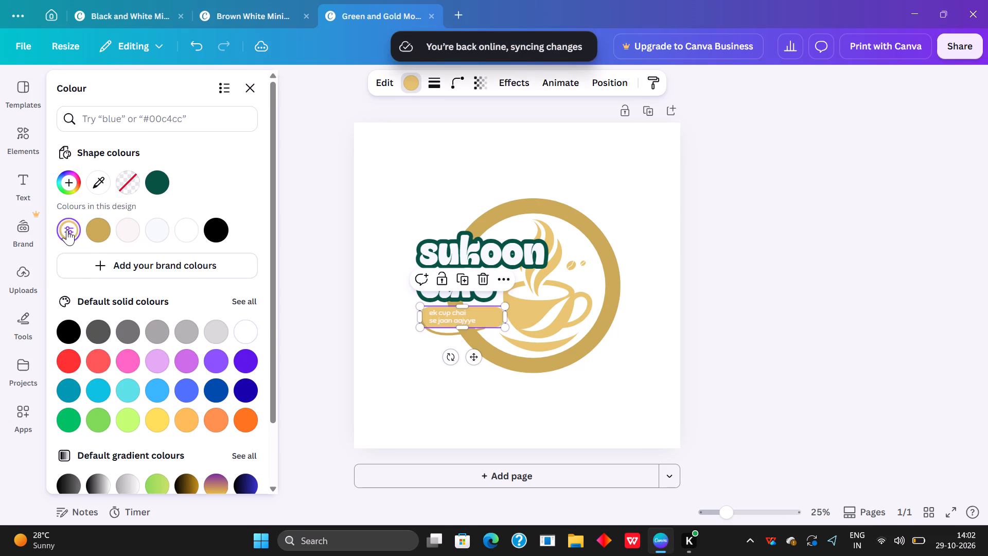
{"action": "left_click", "coordinate": [95, 228]}
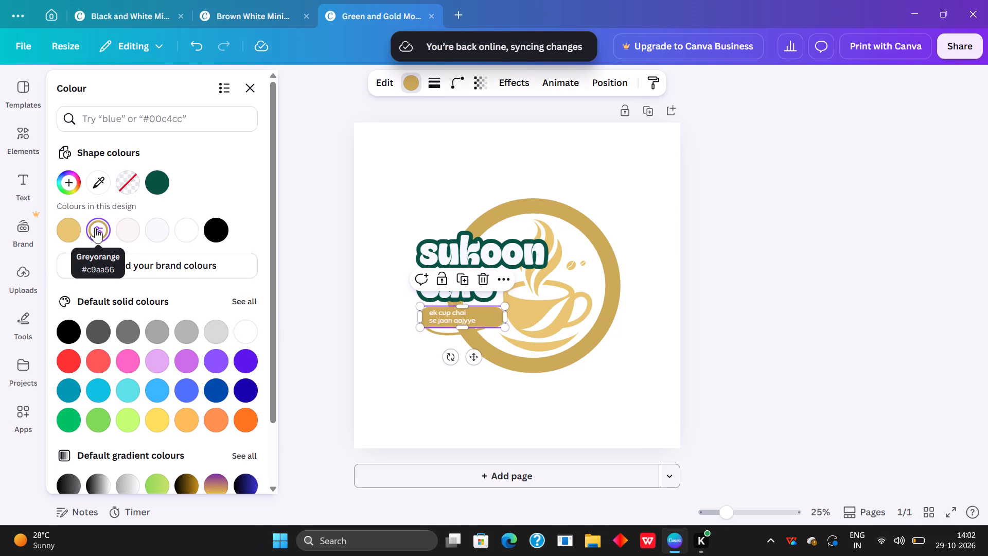
{"action": "left_click", "coordinate": [400, 392]}
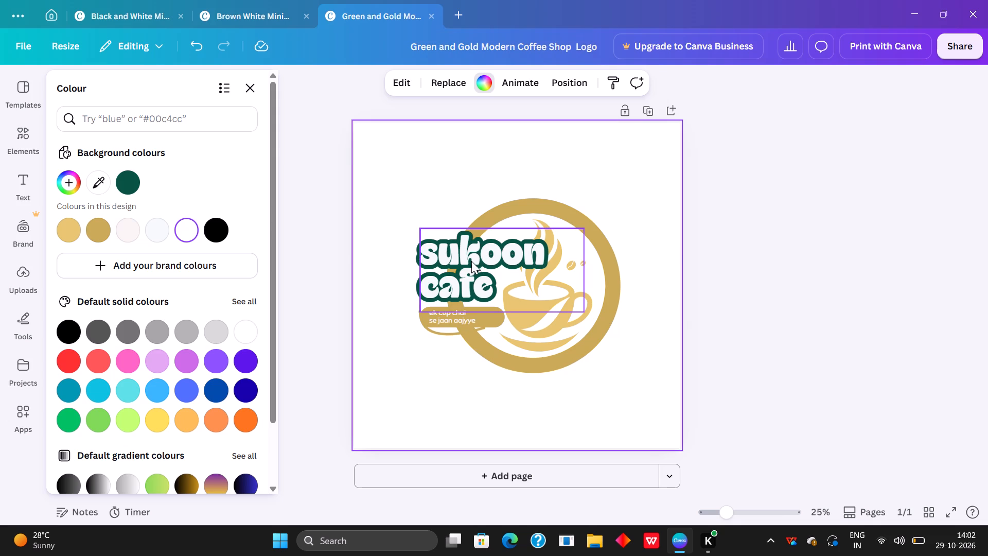
Select the "sukoon cafe" title and open its text for editing.
{"action": "left_click", "coordinate": [446, 258]}
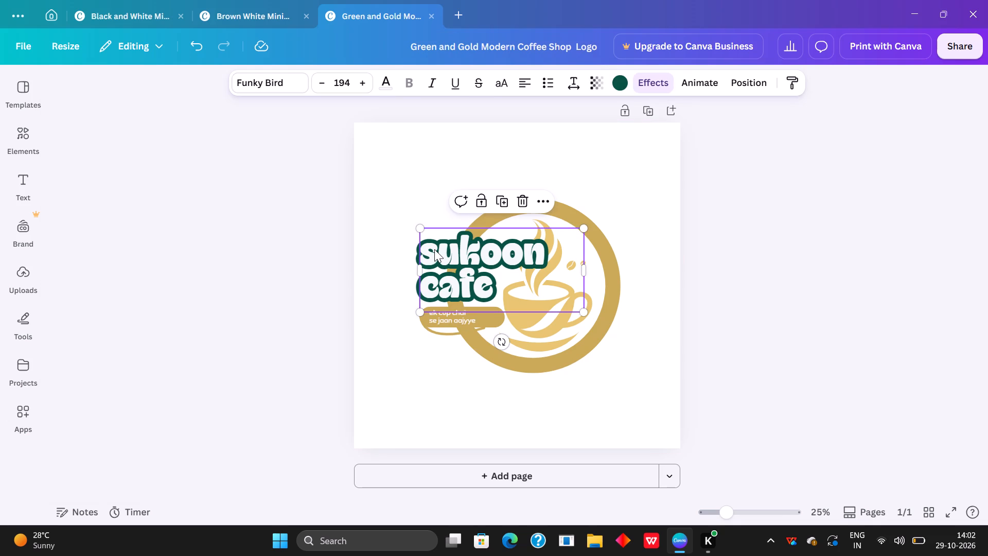
{"action": "left_click", "coordinate": [431, 242]}
{"action": "left_click", "coordinate": [431, 242]}
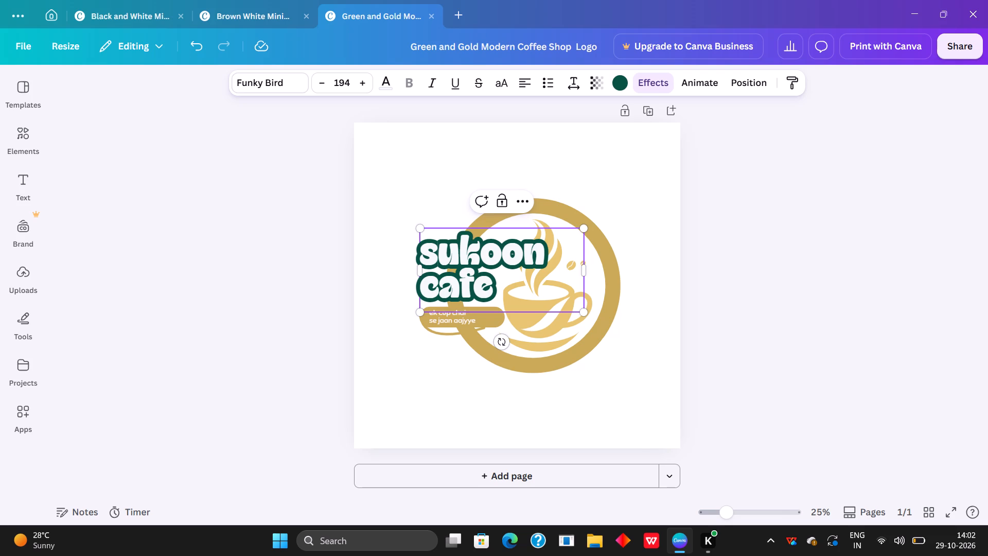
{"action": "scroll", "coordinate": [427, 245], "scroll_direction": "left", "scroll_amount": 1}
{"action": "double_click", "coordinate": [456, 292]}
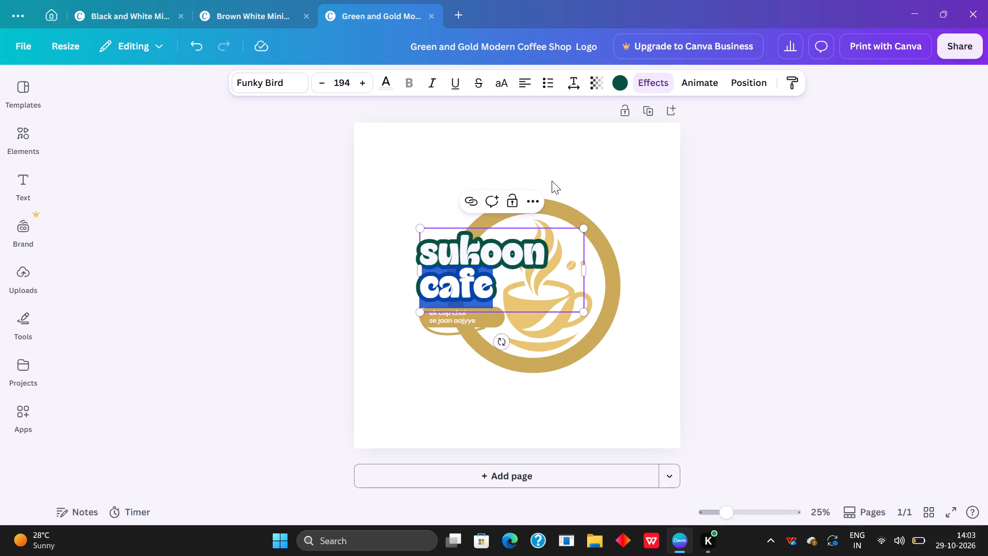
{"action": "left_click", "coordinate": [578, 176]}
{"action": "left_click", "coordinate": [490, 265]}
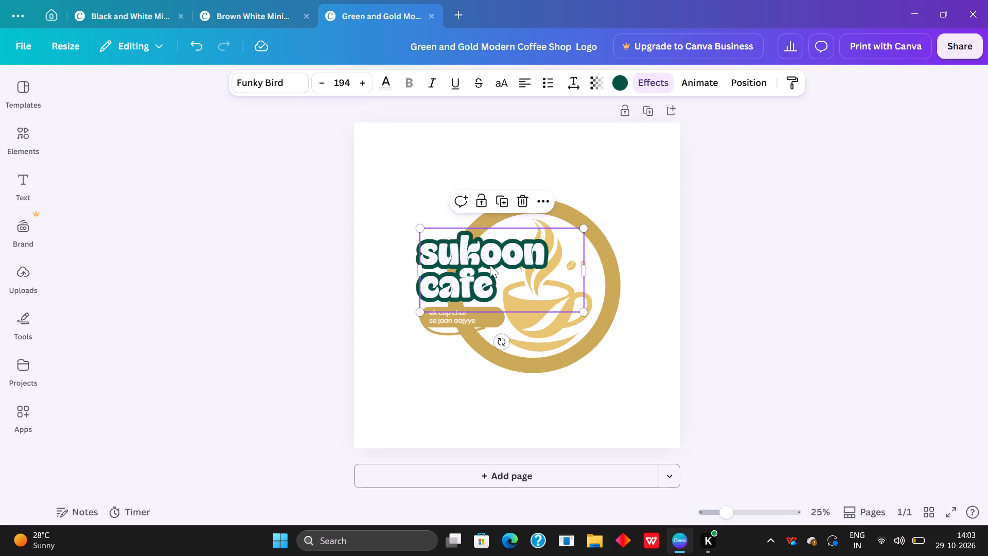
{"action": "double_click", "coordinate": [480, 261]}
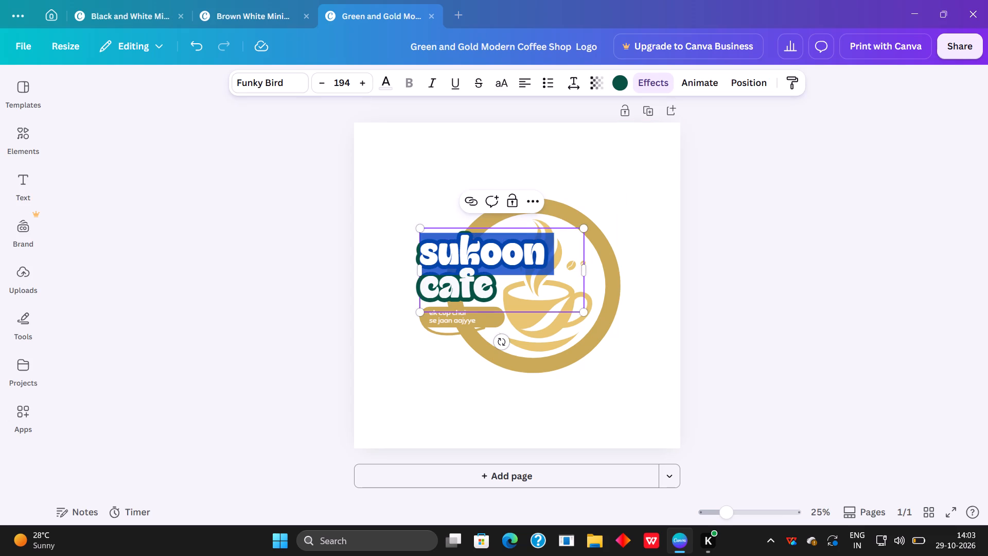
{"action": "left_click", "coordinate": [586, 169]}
Move the "sukoon cafe" title slightly left and up so it sits just above the tagline's gold shape, and deselect it.
{"action": "left_click_drag", "start_coordinate": [461, 304], "coordinate": [443, 300]}
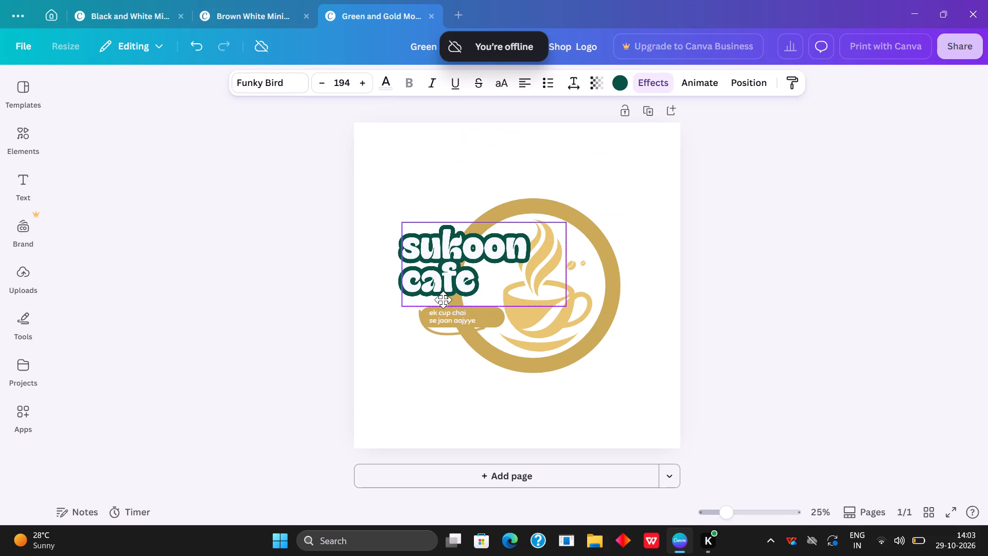
{"action": "left_click_drag", "start_coordinate": [443, 300], "coordinate": [447, 305]}
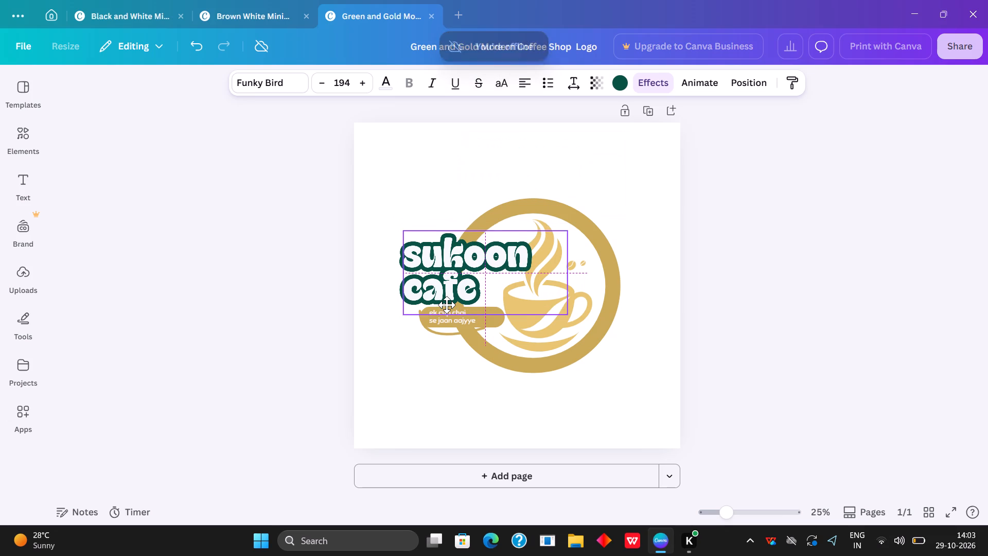
{"action": "left_click_drag", "start_coordinate": [447, 305], "coordinate": [447, 302]}
{"action": "left_click", "coordinate": [615, 195]}
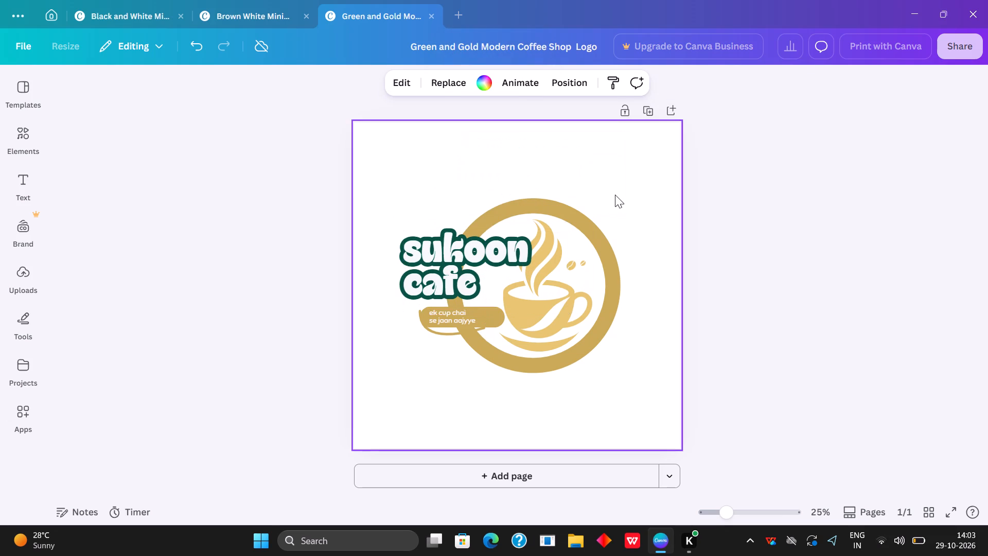